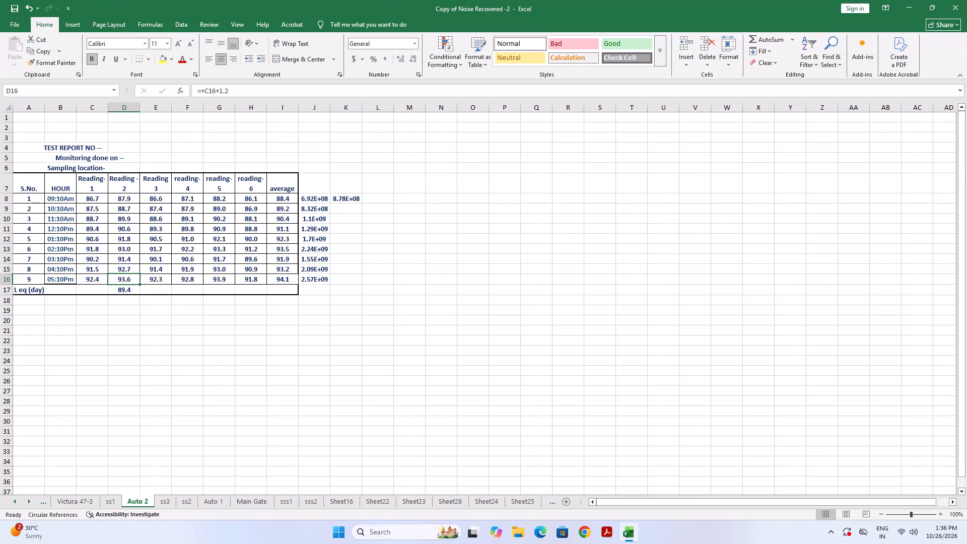
Examine the hourly noise reading tables on the Auto 2, ss3, ss2, Auto 1, ss1, Victura 47-3, Main Gate and sss1 sheets.
{"action": "left_click", "coordinate": [479, 376]}
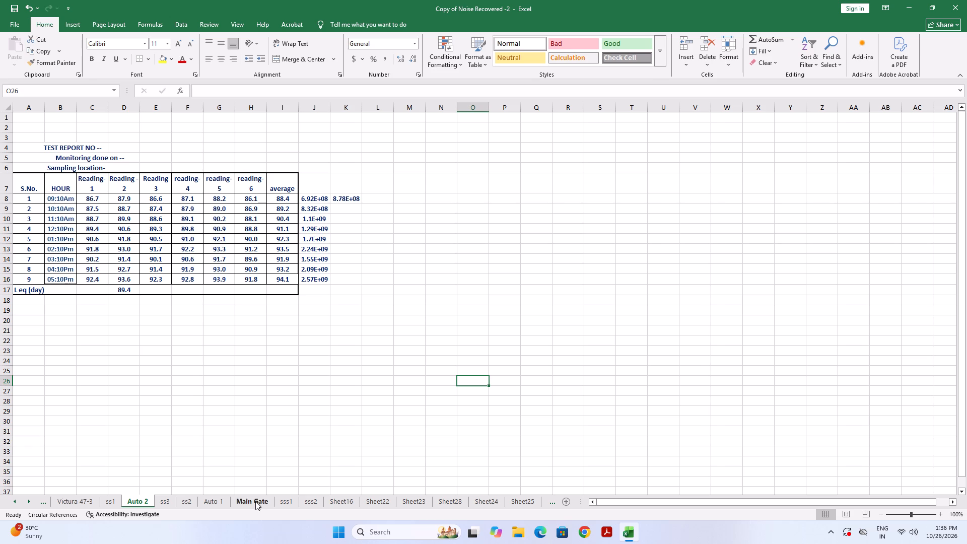
{"action": "left_click", "coordinate": [168, 500]}
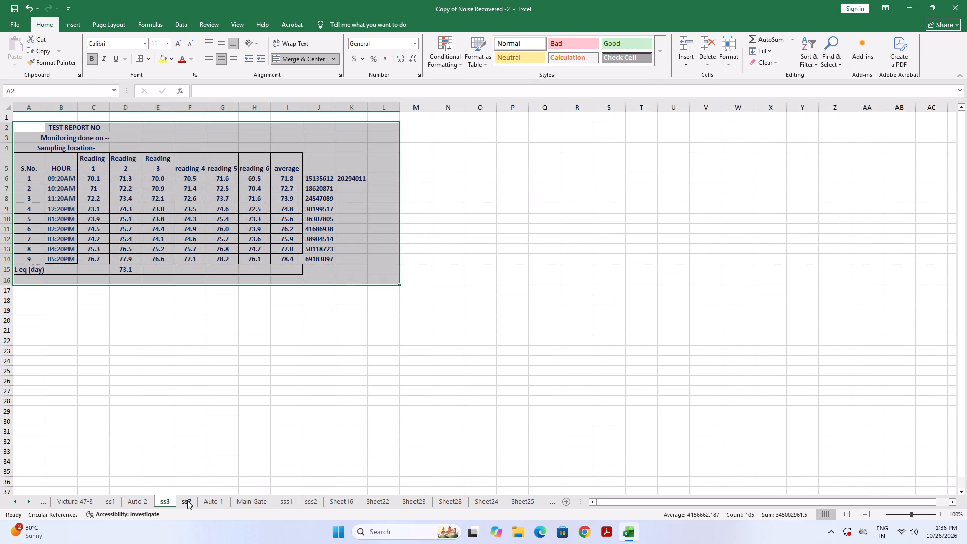
{"action": "left_click", "coordinate": [187, 500]}
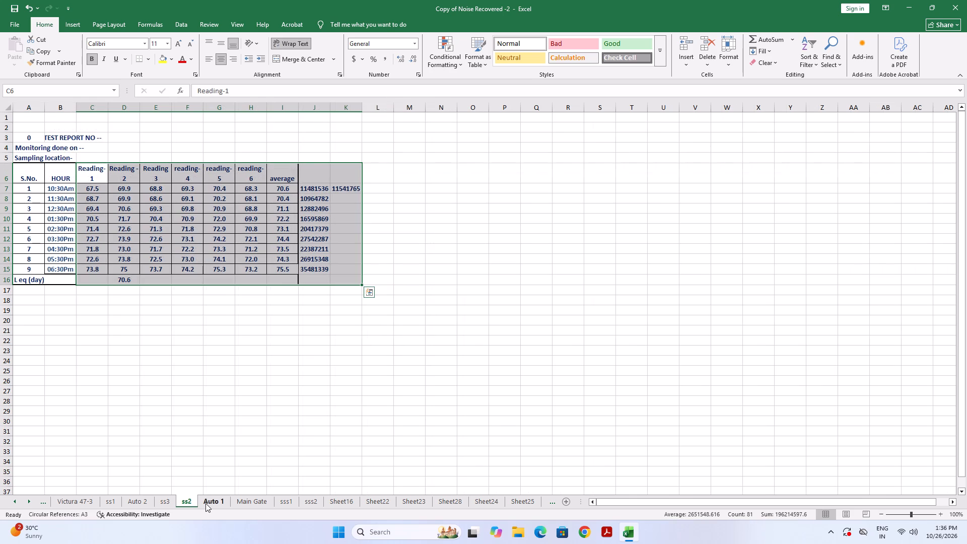
{"action": "left_click", "coordinate": [210, 503]}
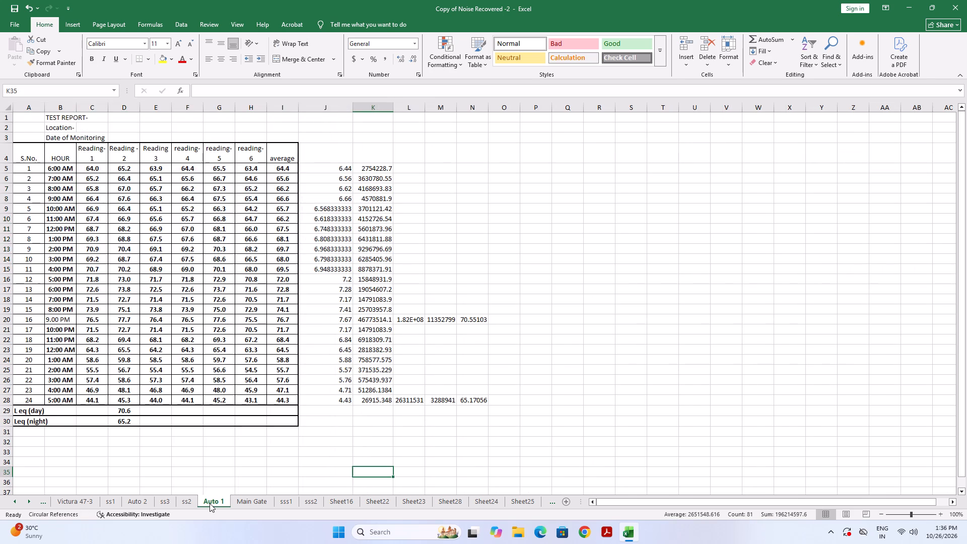
{"action": "left_click", "coordinate": [111, 506]}
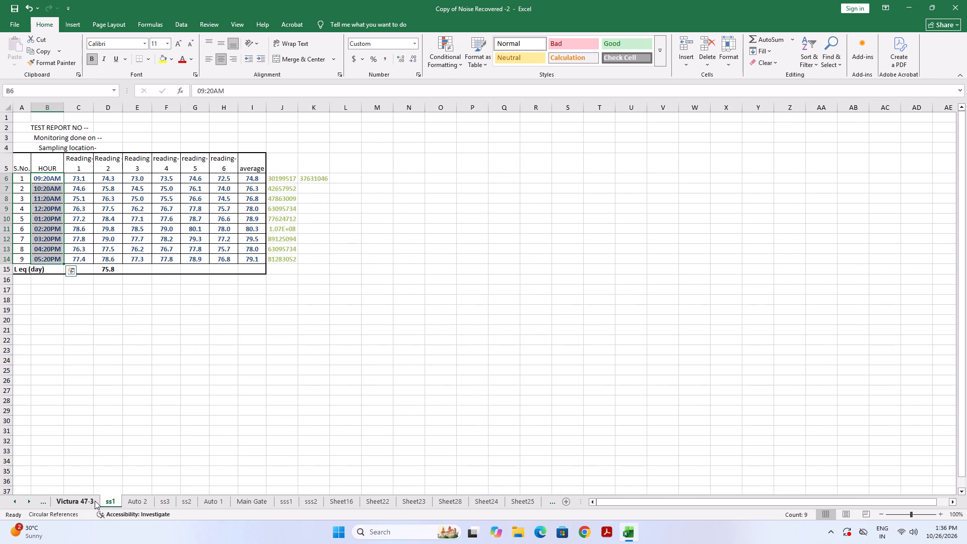
{"action": "left_click", "coordinate": [89, 501]}
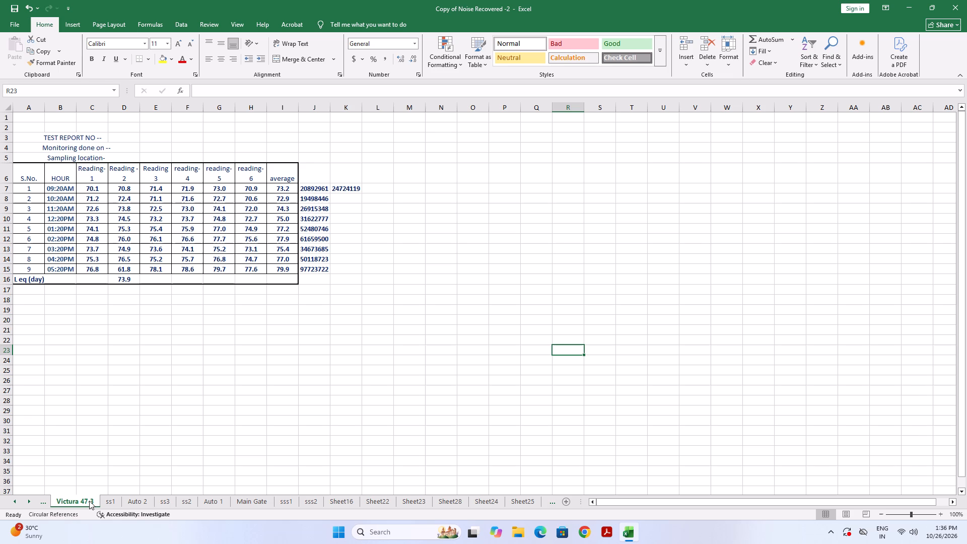
{"action": "left_click", "coordinate": [188, 501]}
{"action": "left_click", "coordinate": [206, 501]}
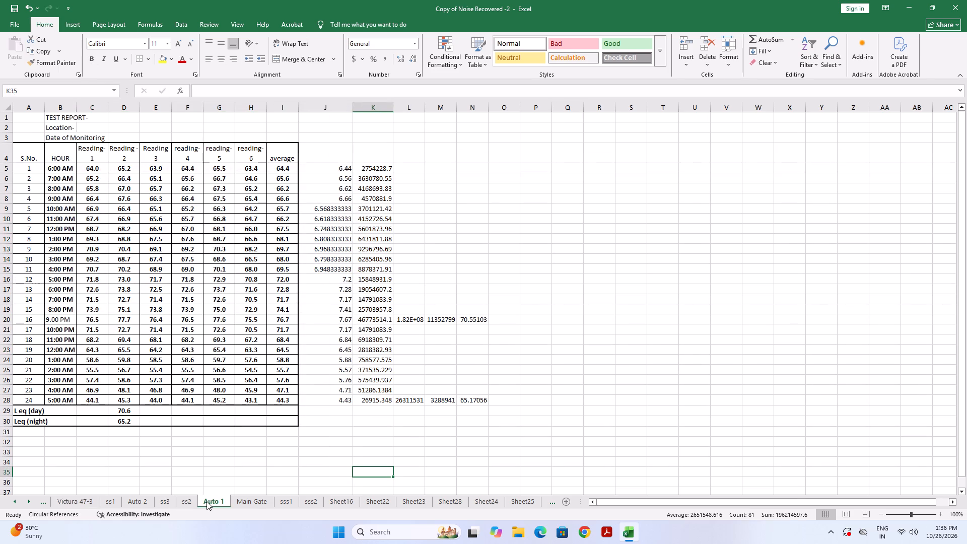
{"action": "left_click", "coordinate": [252, 502]}
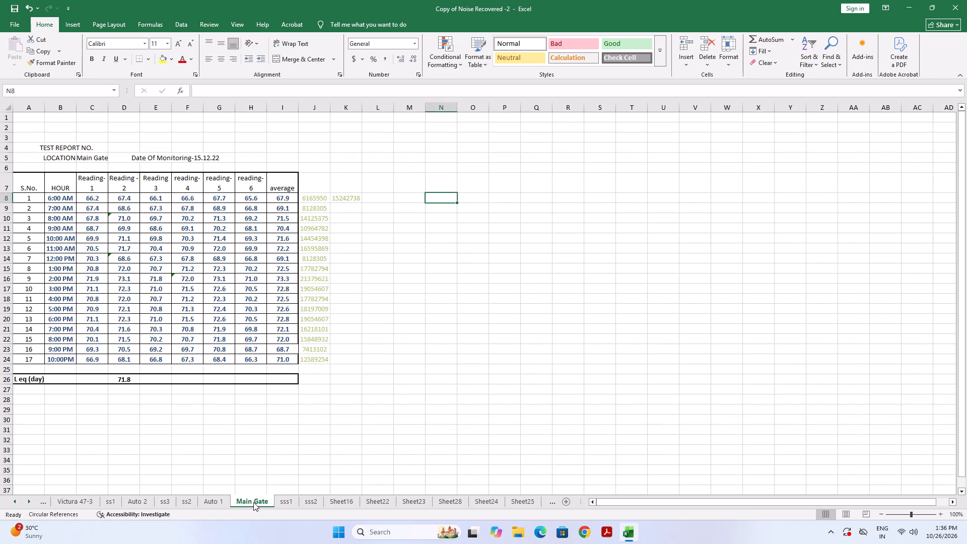
{"action": "left_click", "coordinate": [288, 498]}
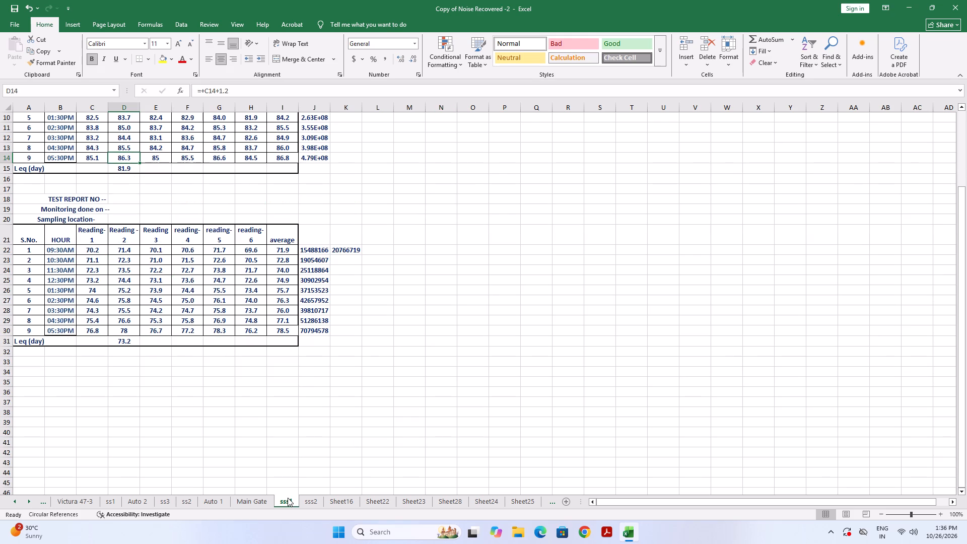
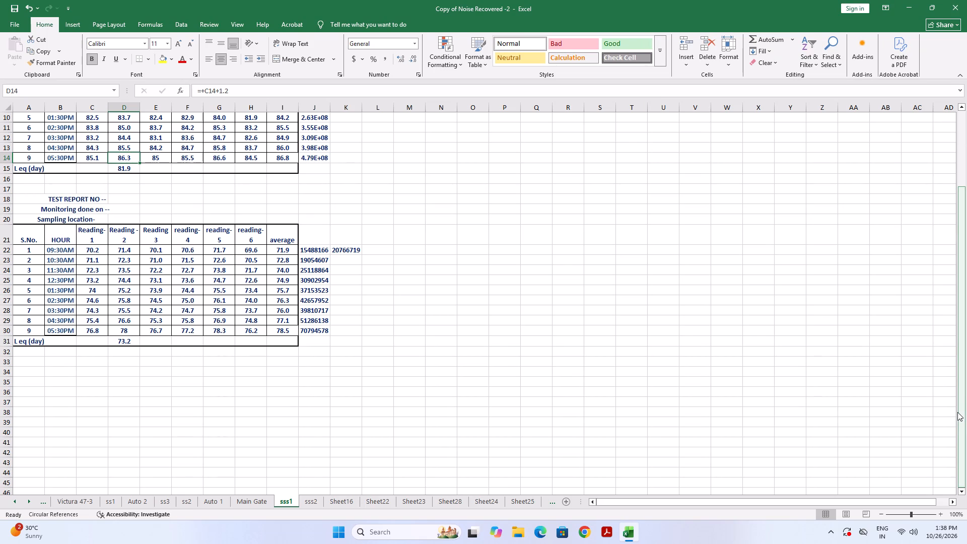
On the Auto 2 sheet, change the HOUR entry for S.No. 1 (cell B8) to 10:20Am.
{"action": "left_click_drag", "start_coordinate": [957, 412], "coordinate": [961, 306]}
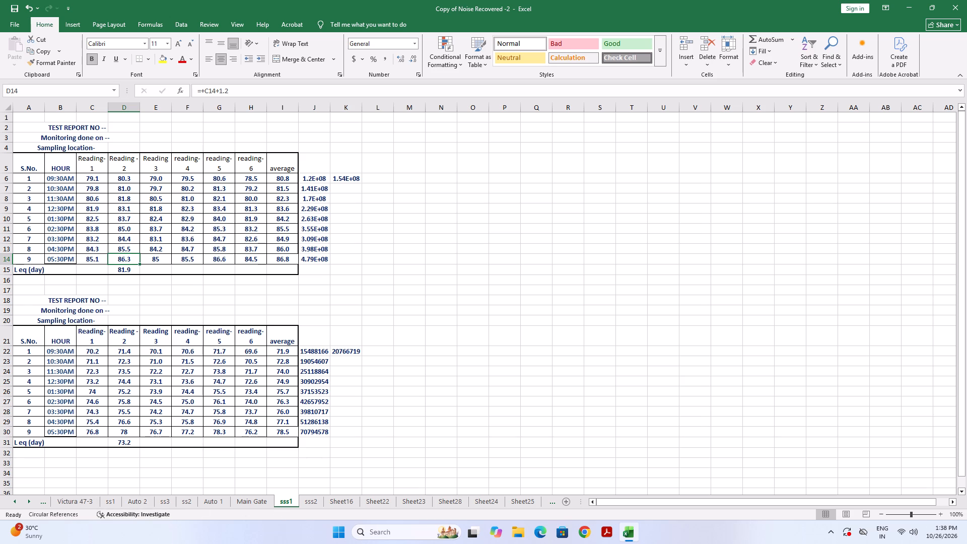
{"action": "left_click", "coordinate": [136, 501]}
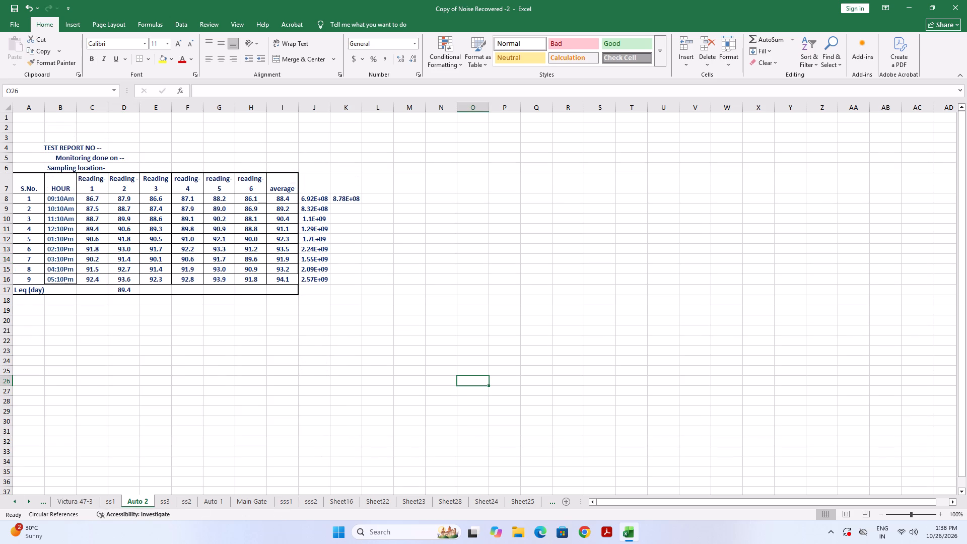
{"action": "left_click", "coordinate": [64, 202]}
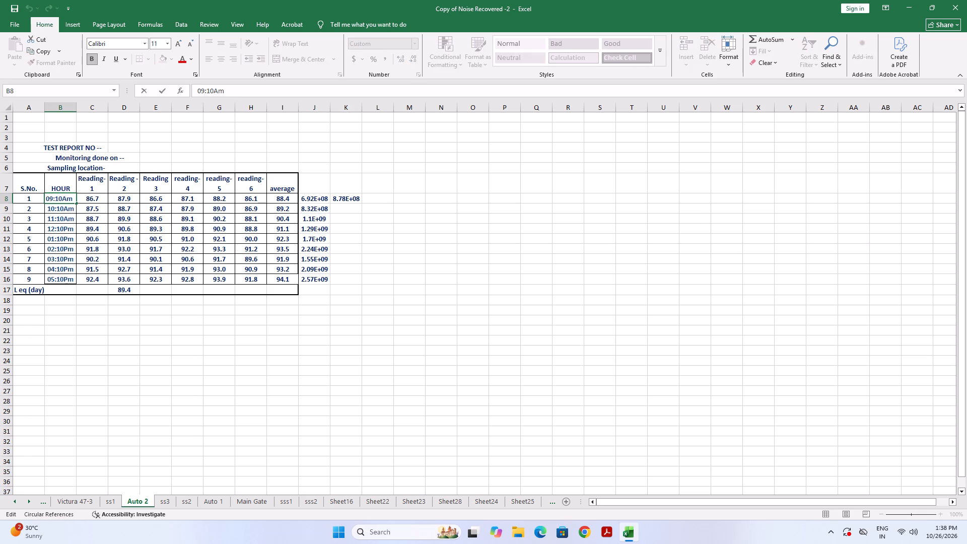
{"action": "key", "text": "BackSpace"}
{"action": "key", "text": "BackSpace"}
{"action": "type", "text": "10"}
{"action": "key", "text": "Right"}
{"action": "key", "text": "Right"}
{"action": "key", "text": "BackSpace"}
{"action": "key", "text": "2"}
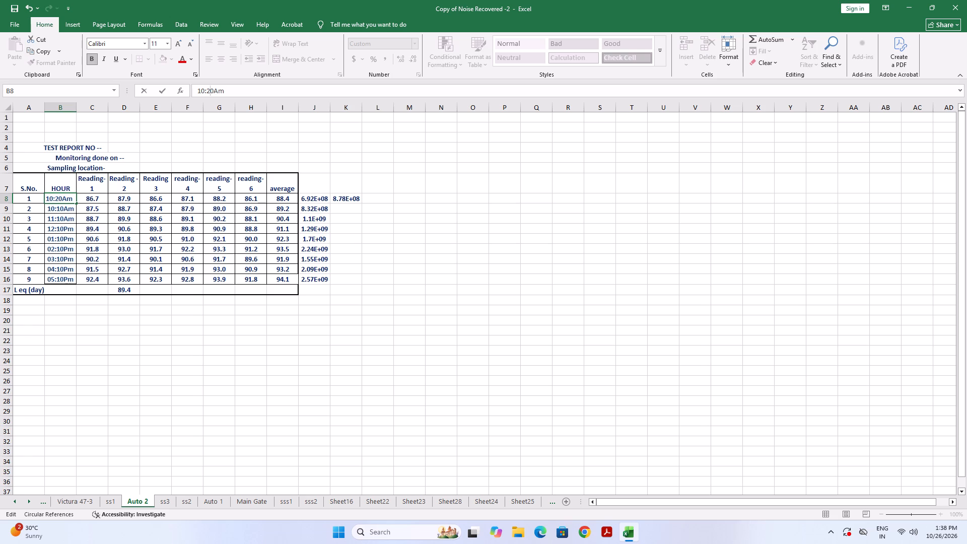
Change the HOUR entry for S.No. 2 (cell B9) to 11:20Am.
{"action": "left_click", "coordinate": [63, 212]}
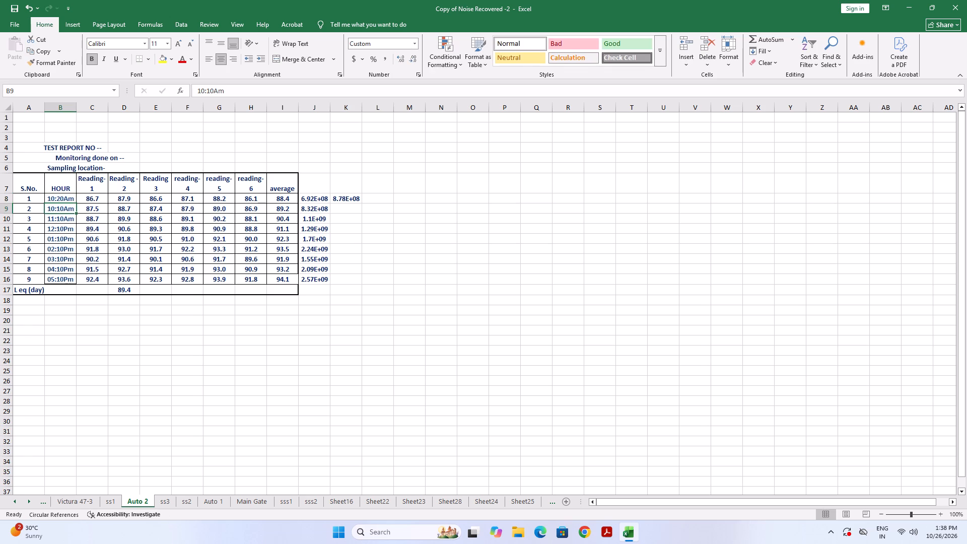
{"action": "left_click", "coordinate": [206, 90]}
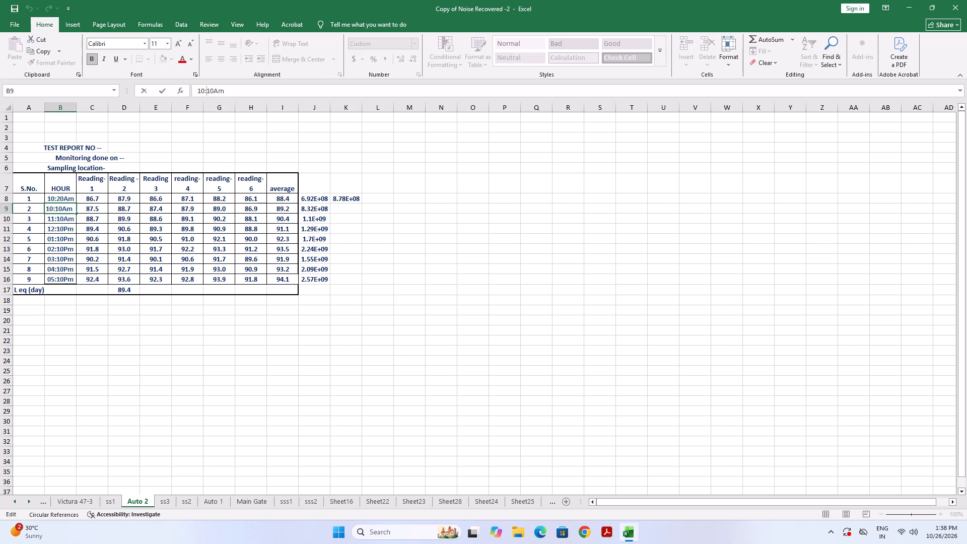
{"action": "key", "text": "Left"}
{"action": "key", "text": "BackSpace"}
{"action": "key", "text": "1"}
{"action": "key", "text": "Right"}
{"action": "key", "text": "Right"}
{"action": "key", "text": "BackSpace"}
{"action": "key", "text": "2"}
Change the HOUR entry for S.No. 3 (cell B10) to 12:20Am.
{"action": "left_click", "coordinate": [62, 221]}
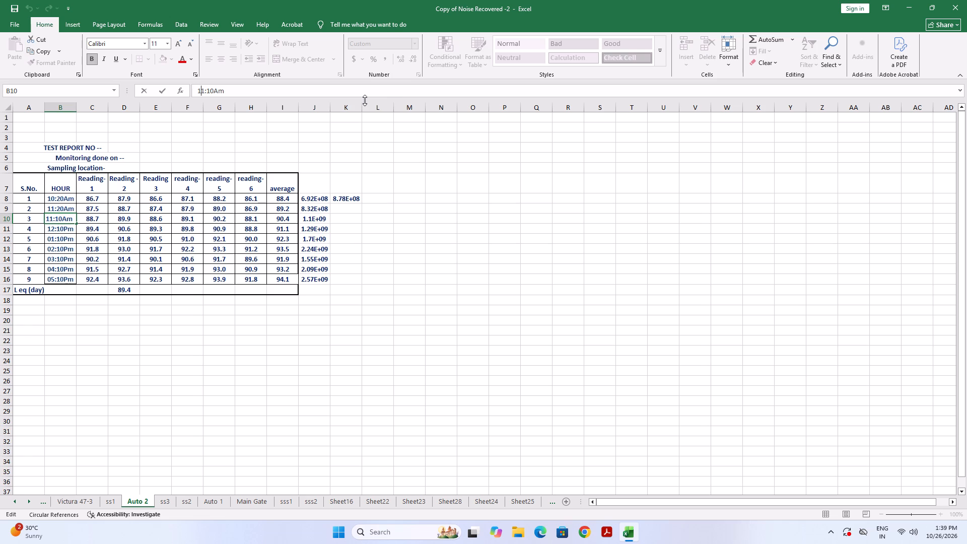
{"action": "key", "text": "Right"}
{"action": "key", "text": "BackSpace"}
{"action": "key", "text": "2"}
{"action": "key", "text": "Right"}
{"action": "key", "text": "Right"}
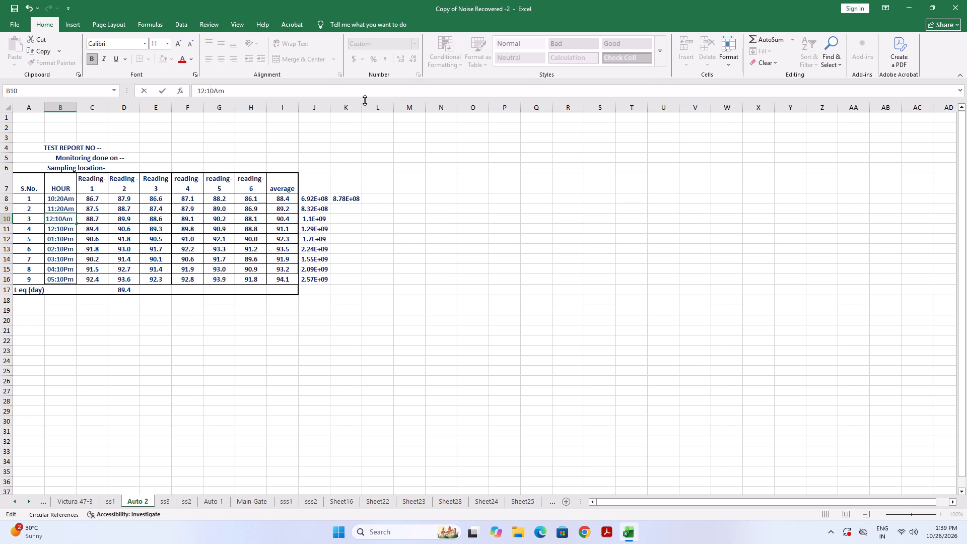
{"action": "key", "text": "BackSpace"}
{"action": "key", "text": "2"}
Change the HOUR entry for S.No. 4 (cell B11) to 01:20Pm.
{"action": "left_click", "coordinate": [68, 230]}
{"action": "left_click", "coordinate": [204, 92]}
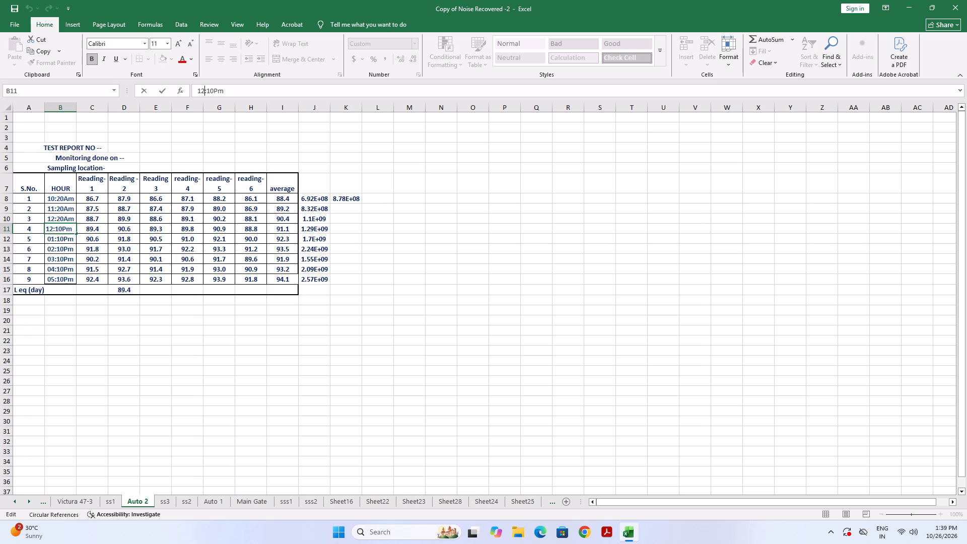
{"action": "key", "text": "BackSpace"}
{"action": "key", "text": "BackSpace"}
{"action": "type", "text": "01"}
{"action": "key", "text": "Right"}
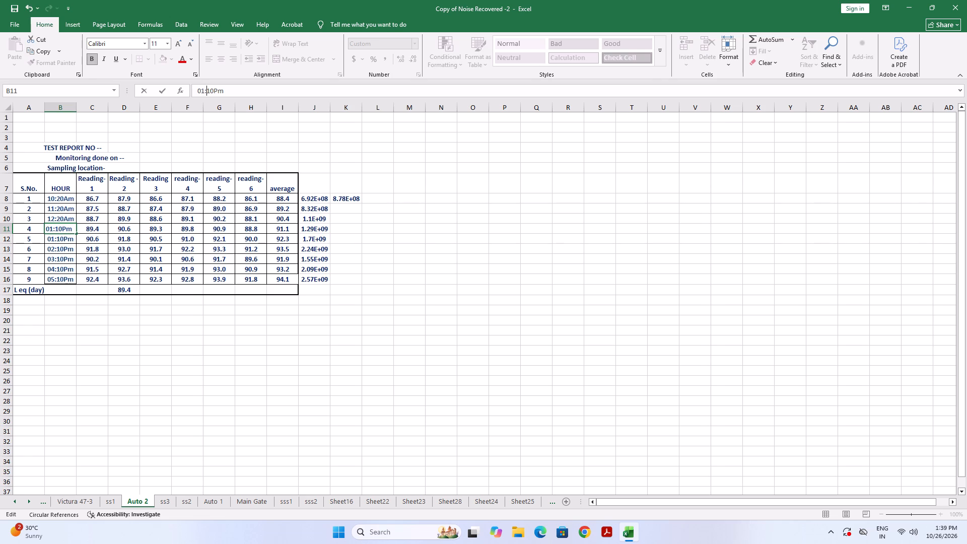
{"action": "key", "text": "Right"}
{"action": "key", "text": "BackSpace"}
{"action": "key", "text": "2"}
Change the HOUR entry for S.No. 5 (cell B12) to 02:20Pm.
{"action": "left_click", "coordinate": [57, 241]}
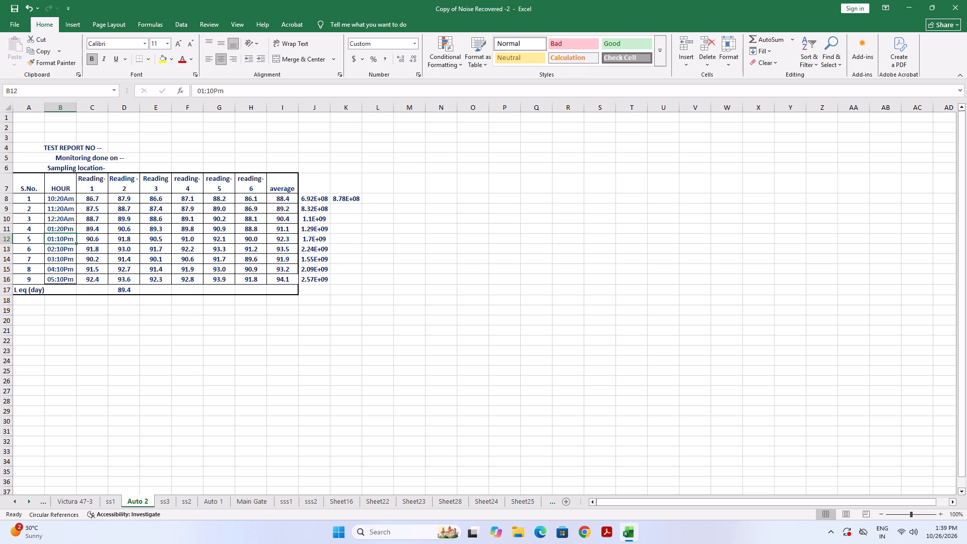
{"action": "left_click", "coordinate": [210, 87]}
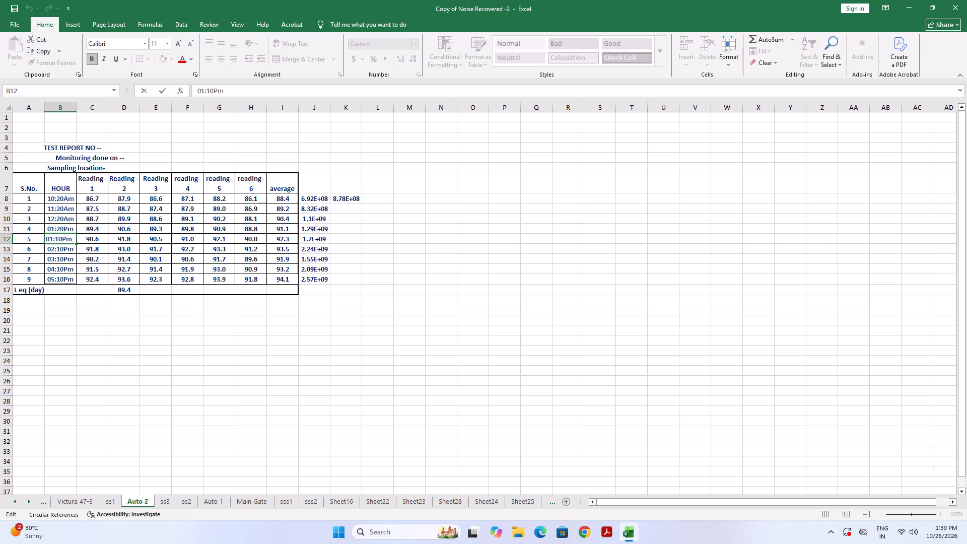
{"action": "key", "text": "BackSpace"}
{"action": "key", "text": "2"}
{"action": "key", "text": "Left"}
{"action": "key", "text": "Left"}
{"action": "key", "text": "BackSpace"}
{"action": "key", "text": "2"}
Change the HOUR entry for S.No. 6 (cell B13) to 03:20Pm.
{"action": "left_click", "coordinate": [55, 250]}
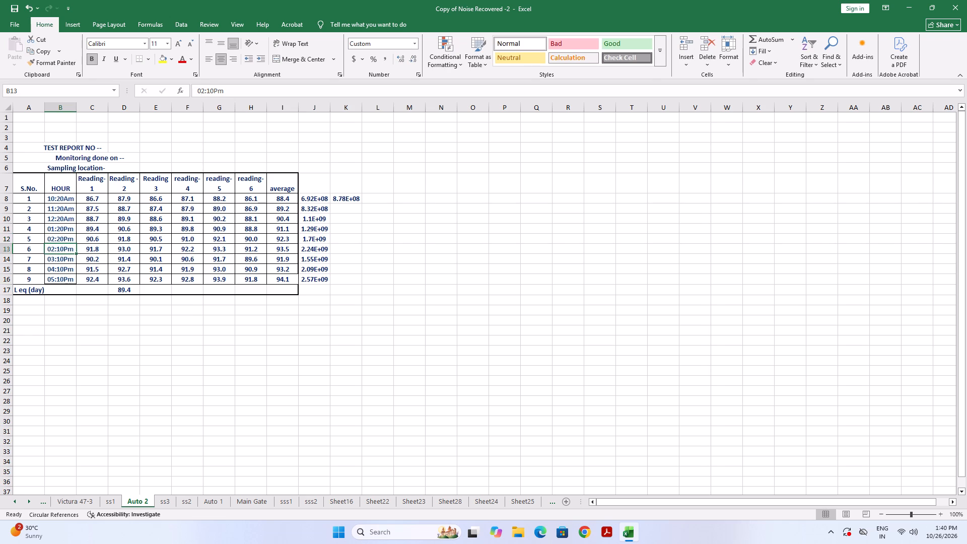
{"action": "left_click", "coordinate": [203, 90]}
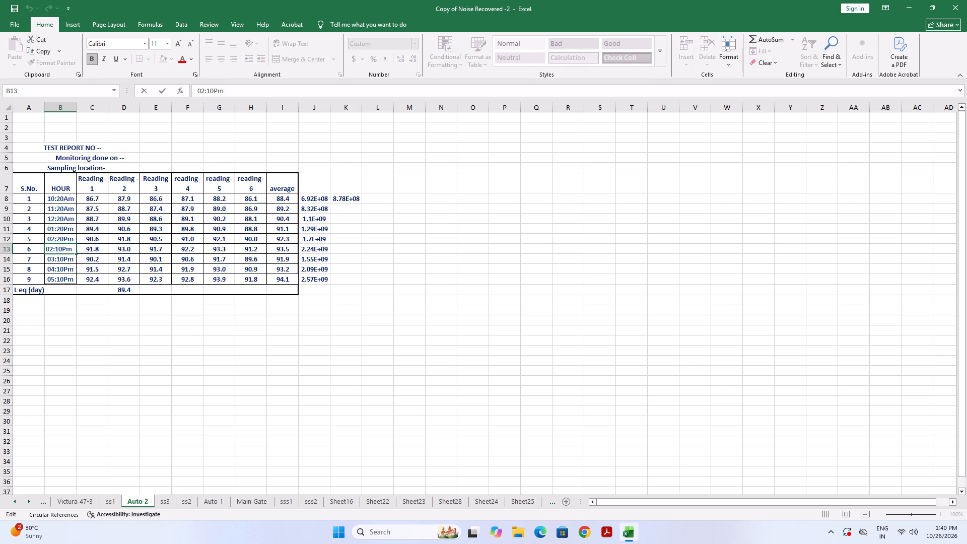
{"action": "key", "text": "BackSpace"}
{"action": "key", "text": "3"}
{"action": "key", "text": "Right"}
{"action": "key", "text": "Right"}
{"action": "key", "text": "BackSpace"}
{"action": "key", "text": "2"}
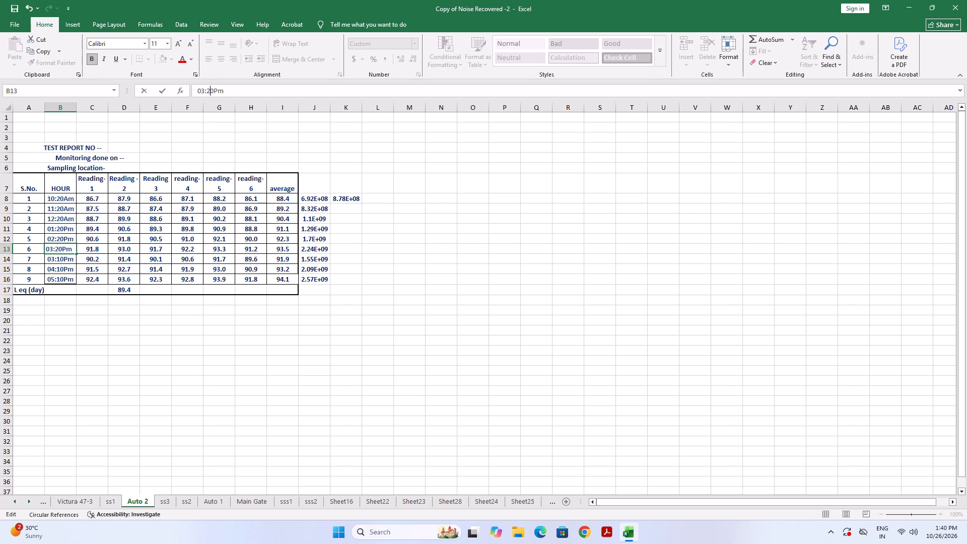
Change the HOUR entry for S.No. 7 (cell B14) to 04:20Pm.
{"action": "left_click", "coordinate": [57, 258]}
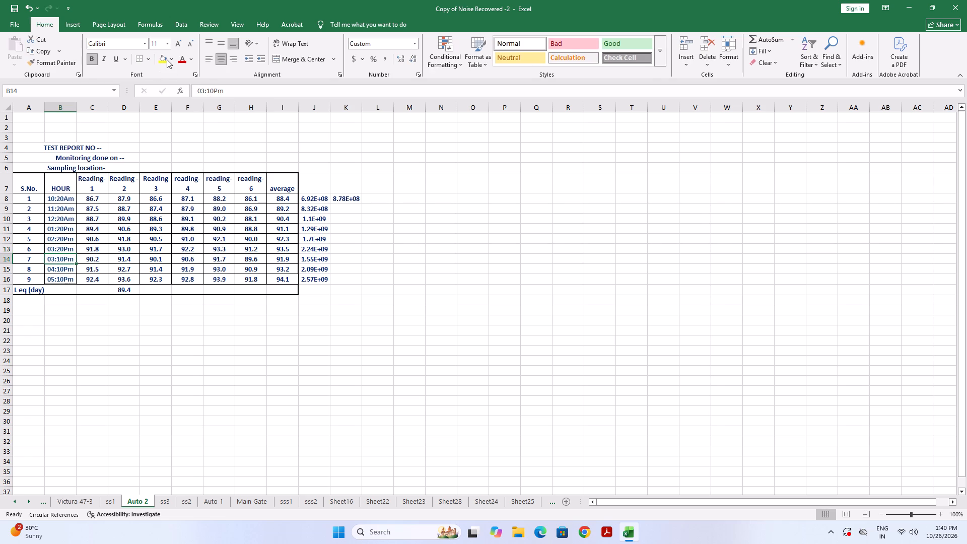
{"action": "left_click", "coordinate": [205, 91]}
{"action": "key", "text": "BackSpace"}
{"action": "key", "text": "4"}
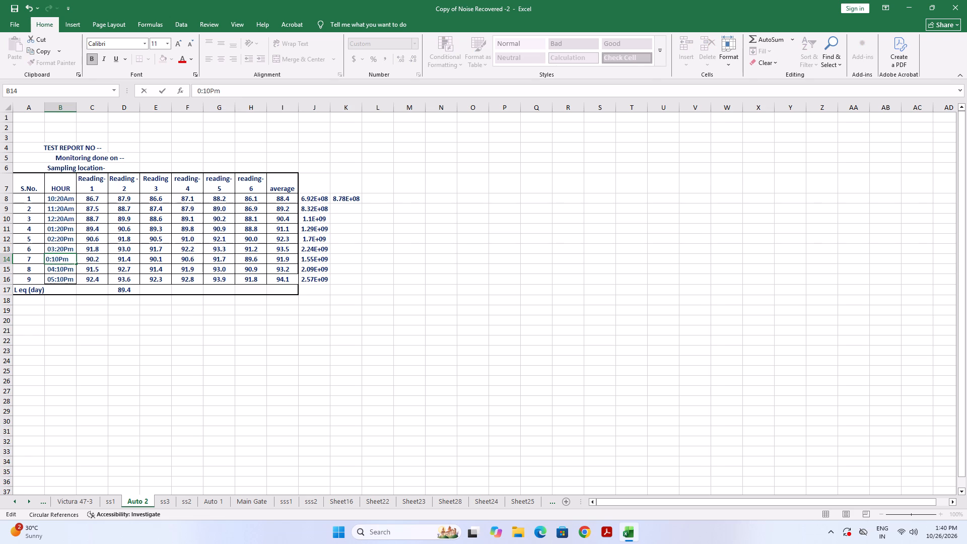
{"action": "key", "text": "Right"}
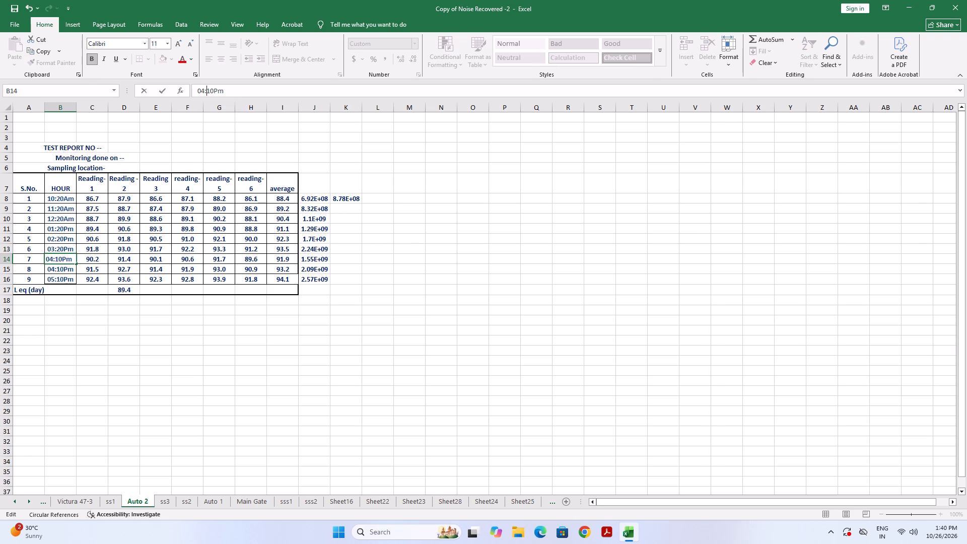
{"action": "key", "text": "Right"}
{"action": "key", "text": "BackSpace"}
{"action": "key", "text": "2"}
Change the HOUR entry for S.No. 8 (cell B15) to 05:20Pm.
{"action": "left_click", "coordinate": [57, 269]}
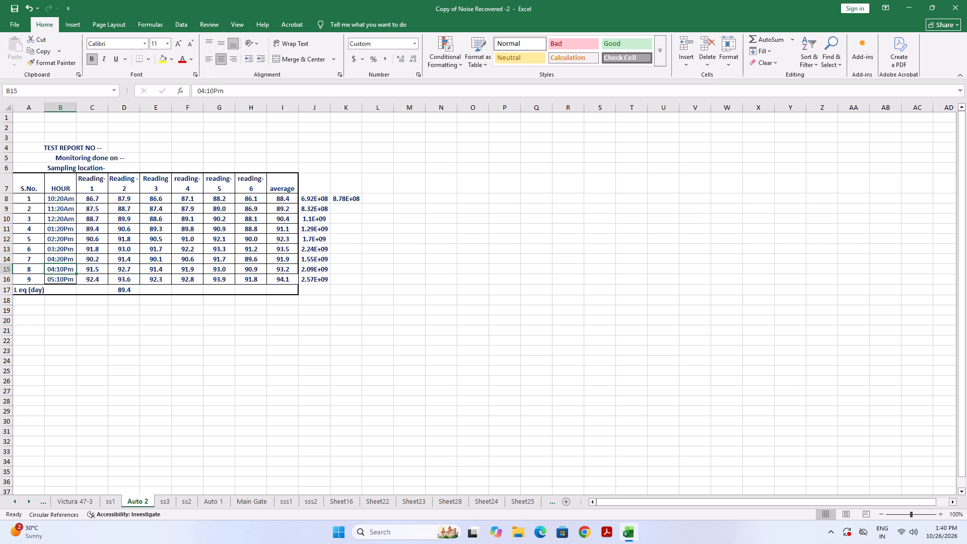
{"action": "left_click", "coordinate": [205, 93]}
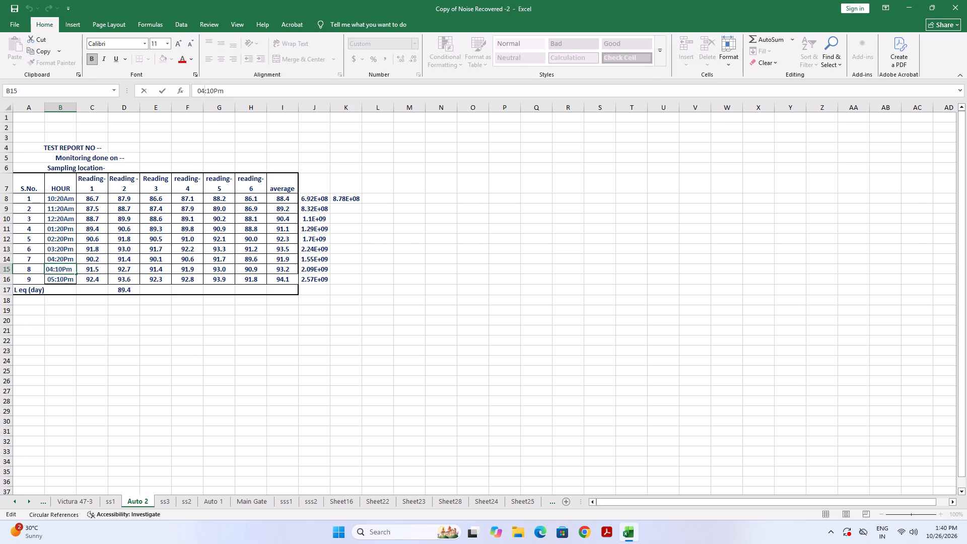
{"action": "key", "text": "BackSpace"}
{"action": "key", "text": "5"}
{"action": "key", "text": "Right"}
{"action": "key", "text": "Right"}
{"action": "key", "text": "BackSpace"}
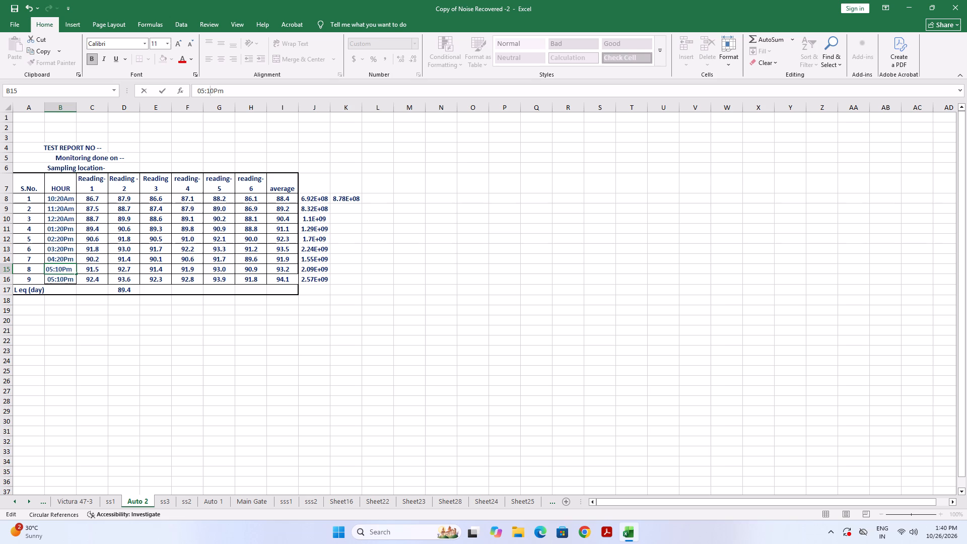
{"action": "key", "text": "2"}
Change the HOUR entry for S.No. 9 (cell B16) to 06:20Pm.
{"action": "left_click", "coordinate": [58, 284]}
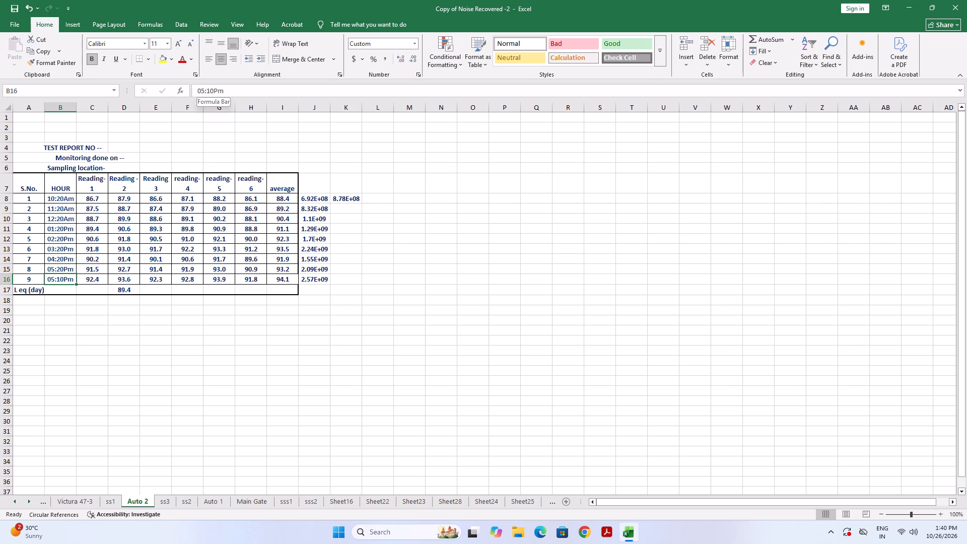
{"action": "left_click", "coordinate": [204, 88]}
{"action": "key", "text": "BackSpace"}
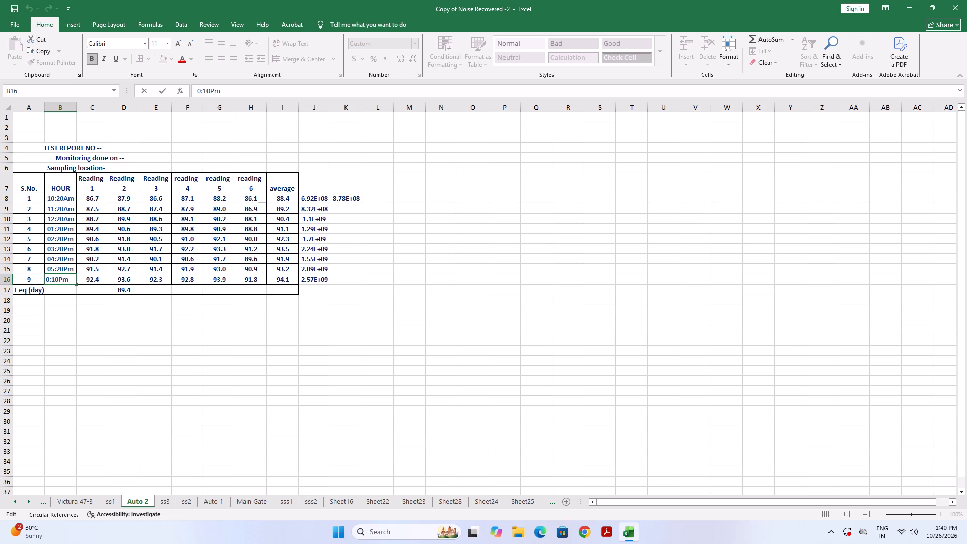
{"action": "key", "text": "6"}
{"action": "key", "text": "Right"}
{"action": "key", "text": "Right"}
{"action": "key", "text": "BackSpace"}
{"action": "key", "text": "2"}
{"action": "left_click", "coordinate": [66, 264]}
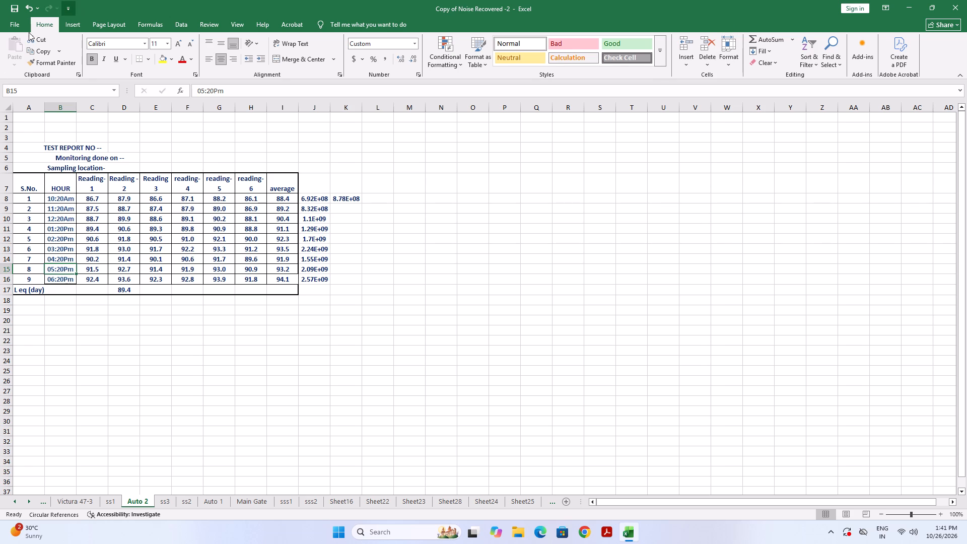
Save the workbook with the updated Auto 2 hours.
{"action": "left_click", "coordinate": [440, 298]}
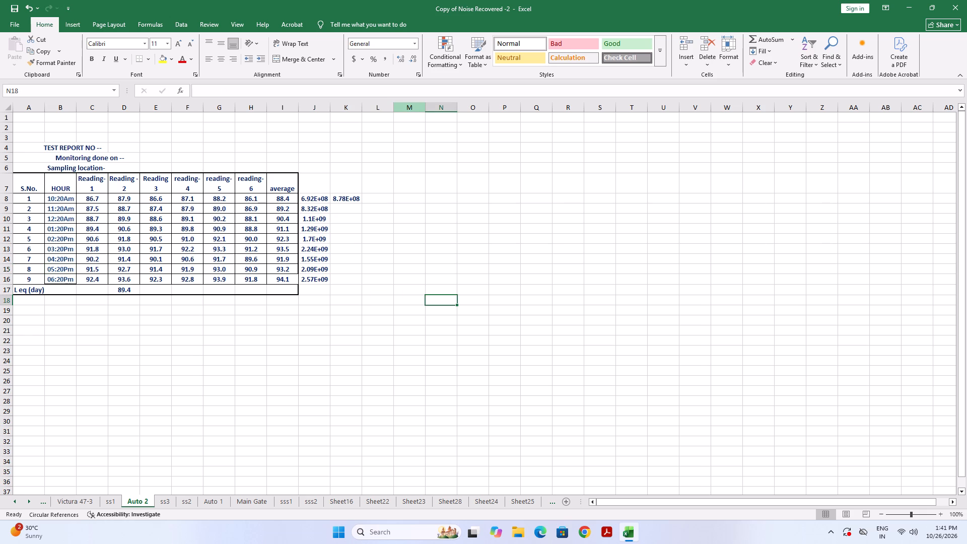
{"action": "left_click", "coordinate": [14, 7]}
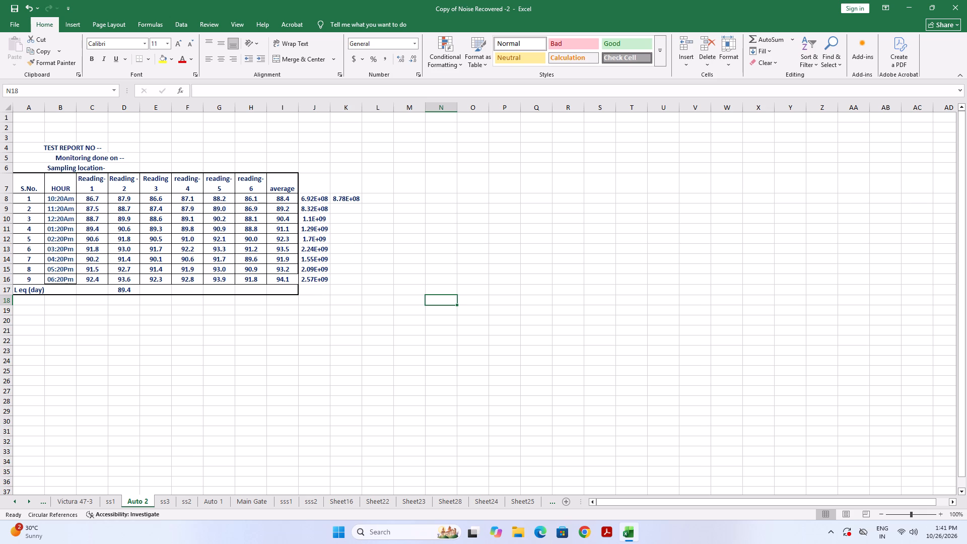
Look through the neighbouring noise sheets and rename the sss1 sheet as Auto 3.
{"action": "left_click", "coordinate": [110, 504]}
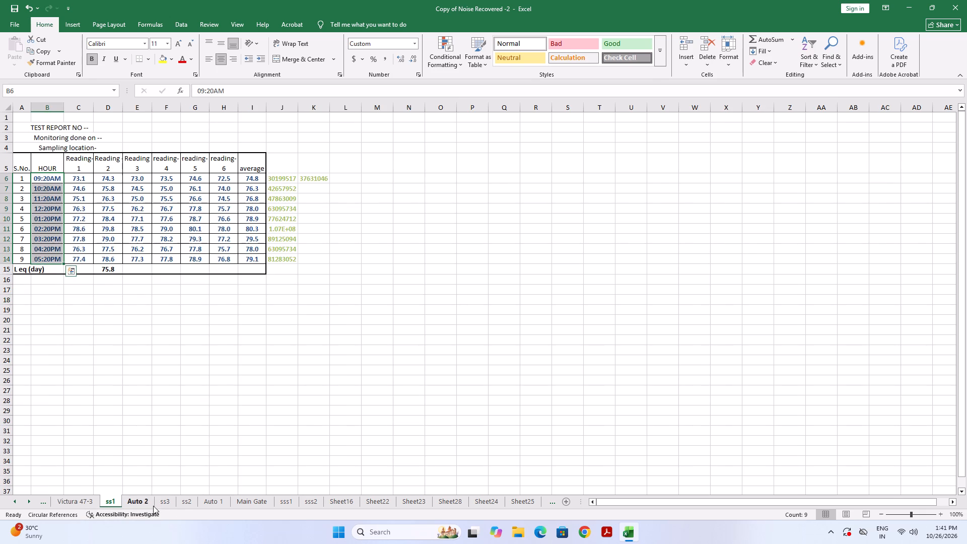
{"action": "left_click", "coordinate": [169, 505]}
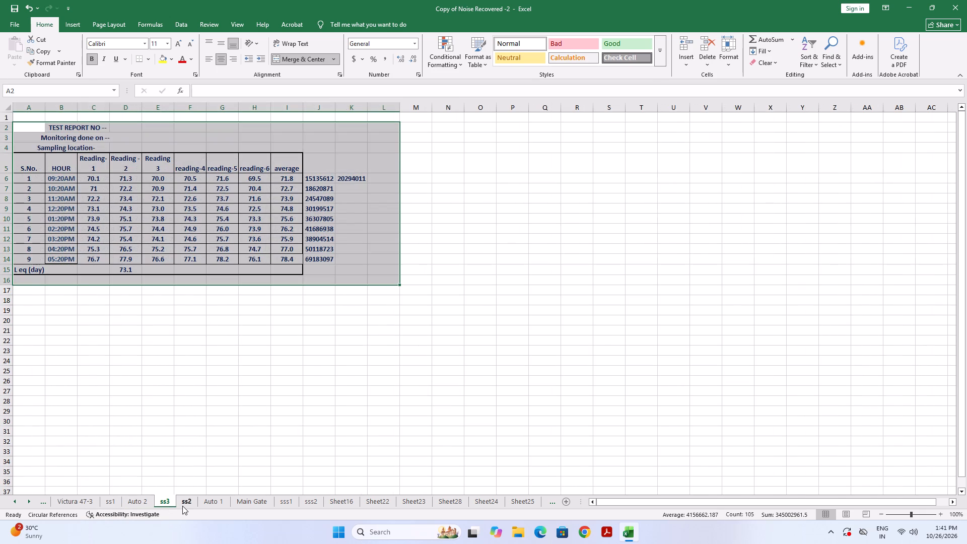
{"action": "left_click", "coordinate": [182, 506]}
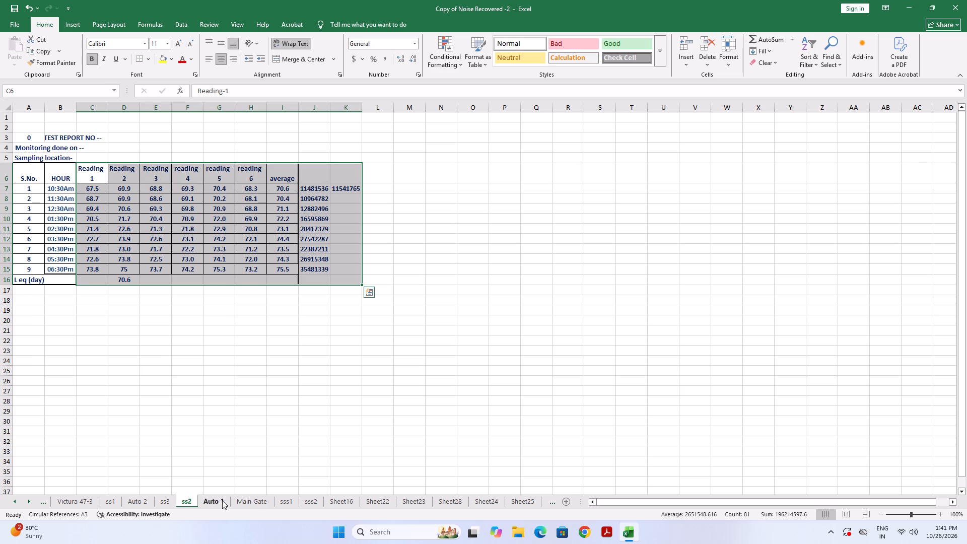
{"action": "left_click", "coordinate": [255, 500]}
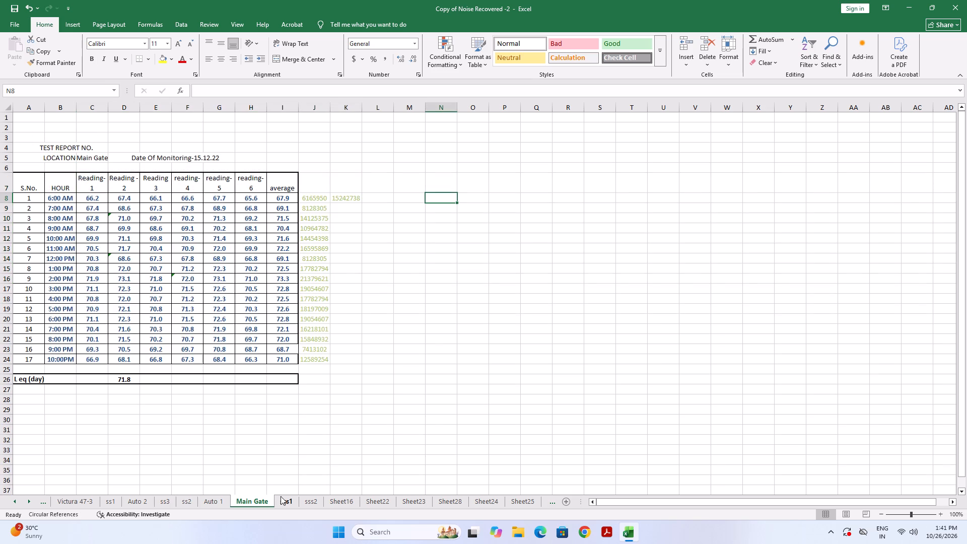
{"action": "left_click", "coordinate": [290, 503]}
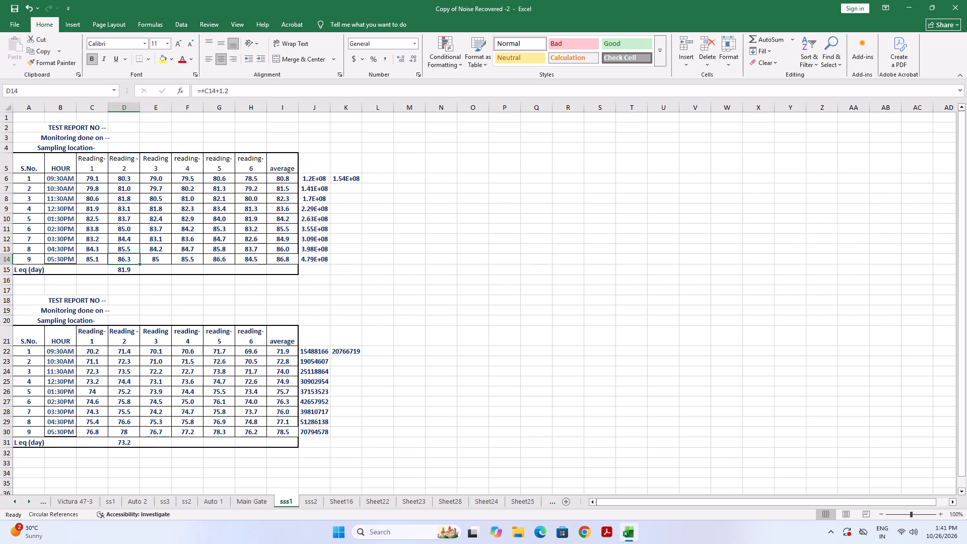
{"action": "right_click", "coordinate": [291, 499]}
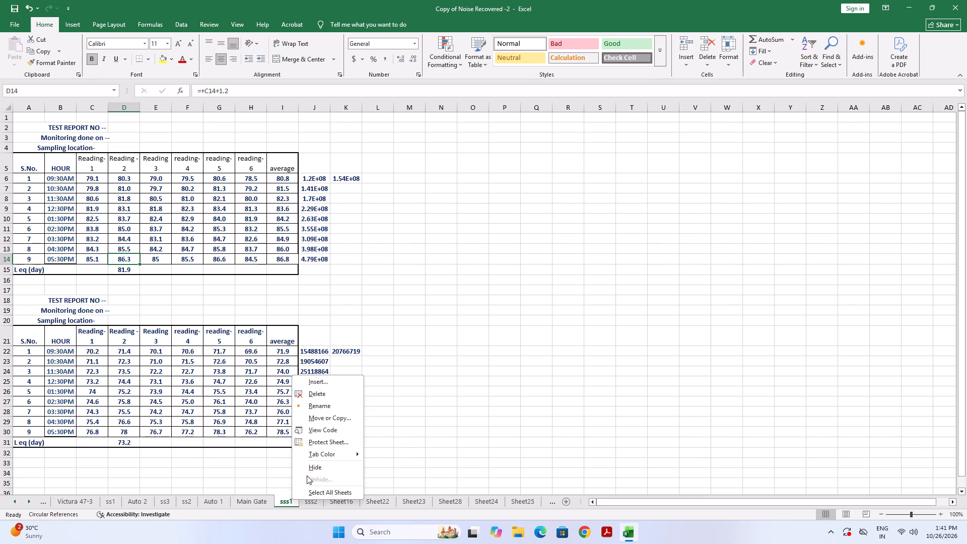
{"action": "left_click", "coordinate": [321, 408]}
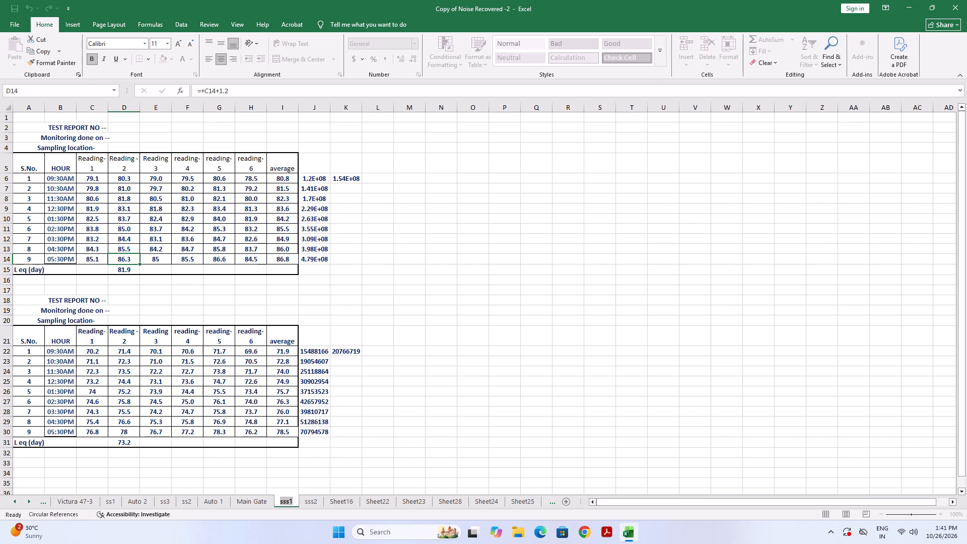
{"action": "key", "text": "BackSpace"}
{"action": "type", "text": "Au"}
{"action": "key", "text": "t"}
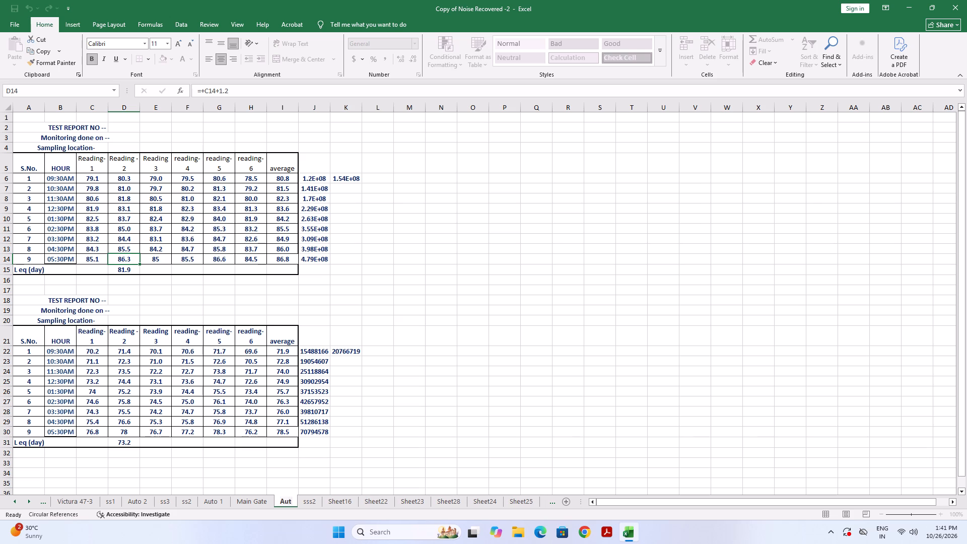
{"action": "type", "text": "o"}
{"action": "key", "text": "space"}
{"action": "key", "text": "3"}
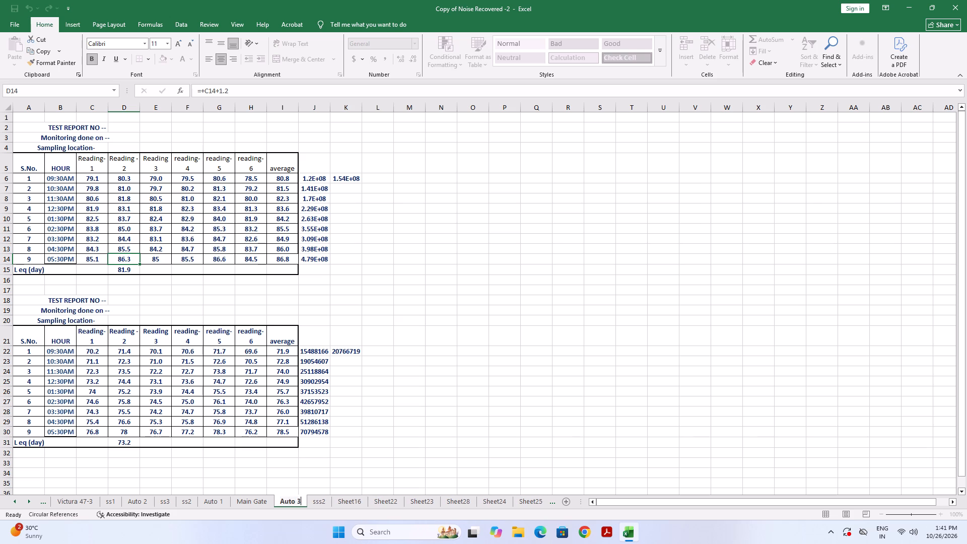
{"action": "left_click", "coordinate": [388, 375]}
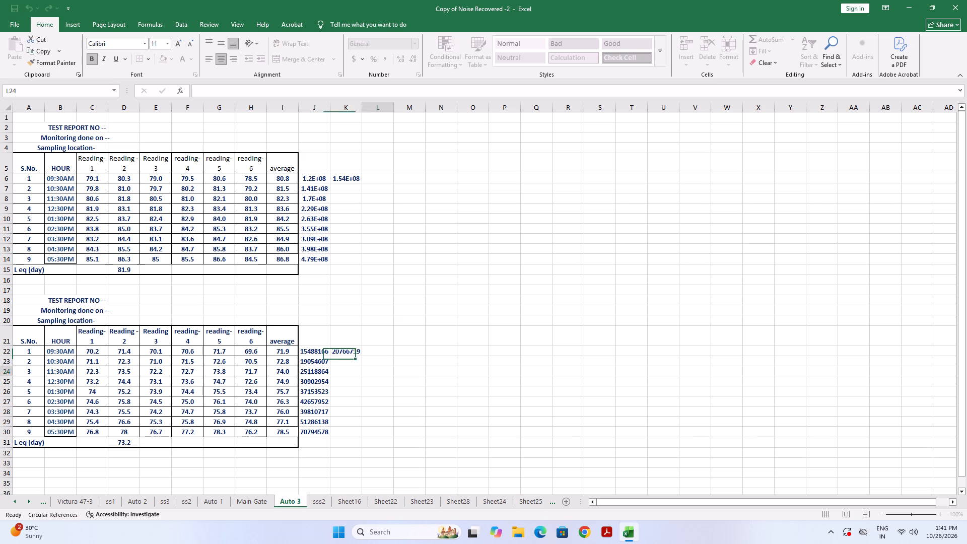
Save the workbook with the renamed Auto 3 sheet.
{"action": "left_click", "coordinate": [62, 178]}
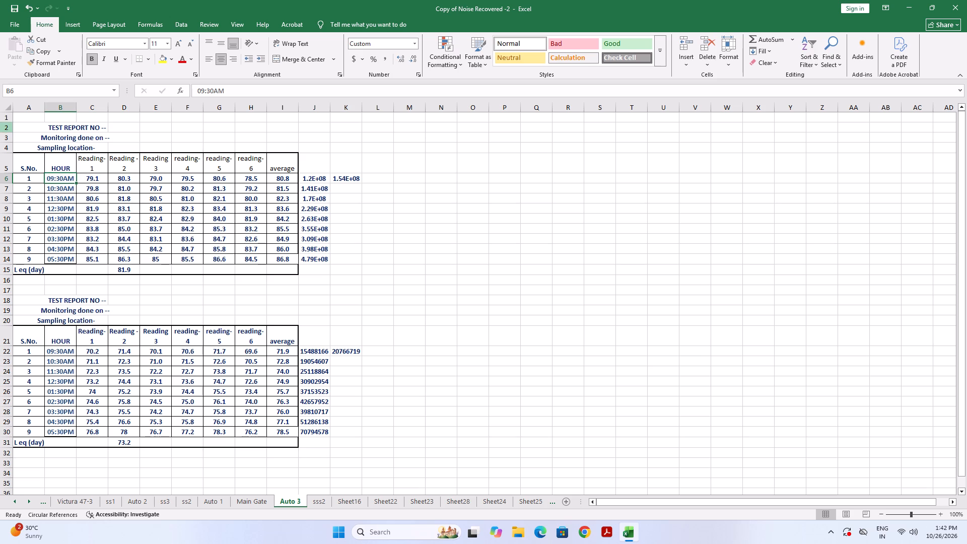
{"action": "left_click", "coordinate": [14, 8]}
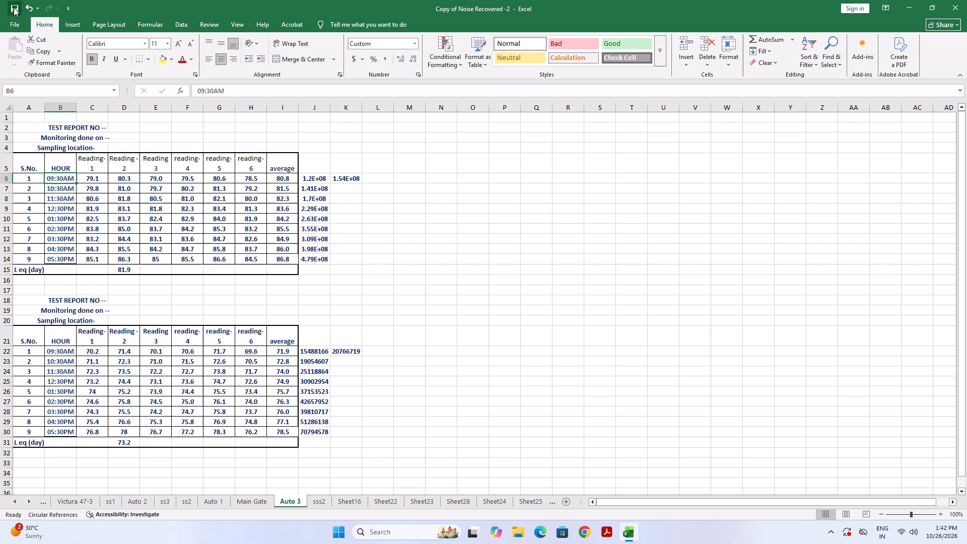
Copy the 6:00 AM to 2:00 PM hours (B5:B13) from Auto 1 and paste them as values into Auto 3's first HOUR column, B6:B14.
{"action": "left_click", "coordinate": [217, 499]}
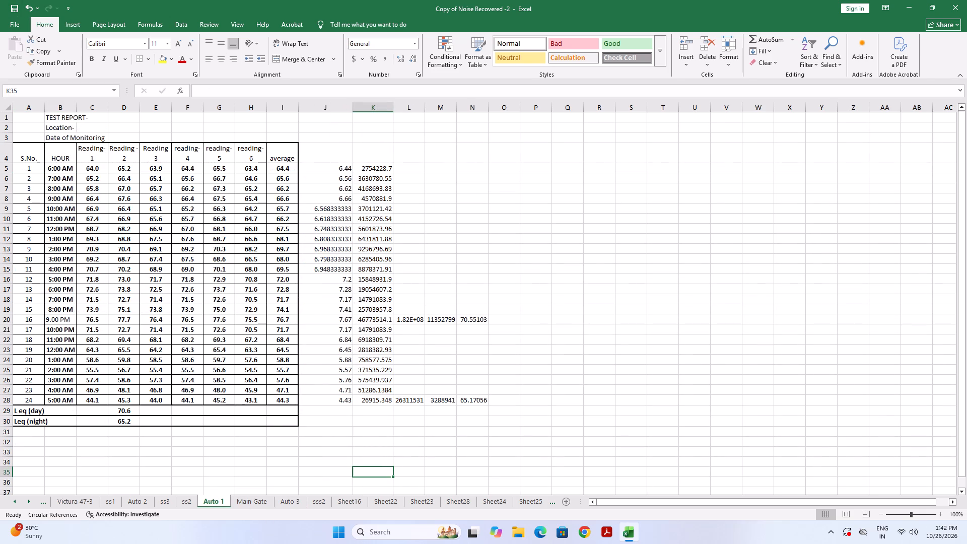
{"action": "left_click_drag", "start_coordinate": [50, 170], "coordinate": [54, 179]}
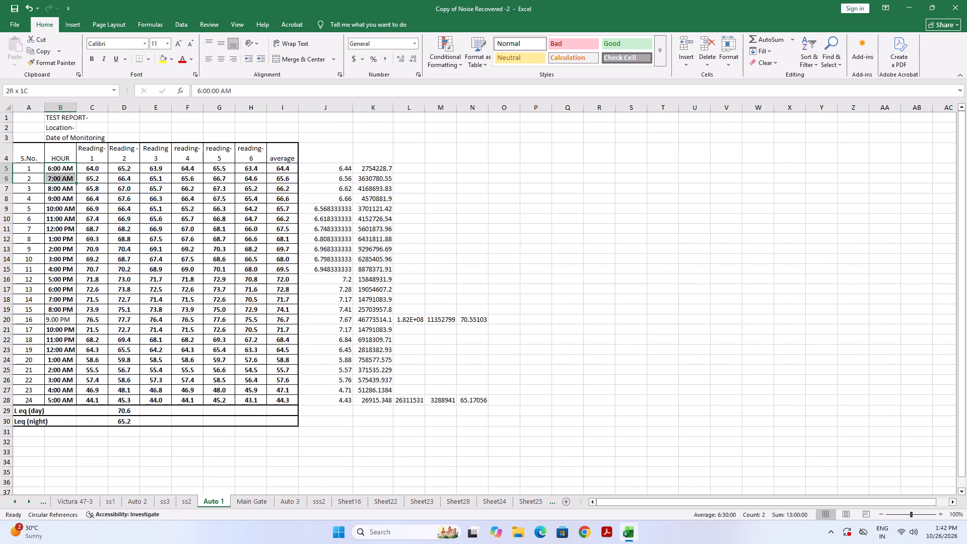
{"action": "left_click_drag", "start_coordinate": [54, 179], "coordinate": [65, 254]}
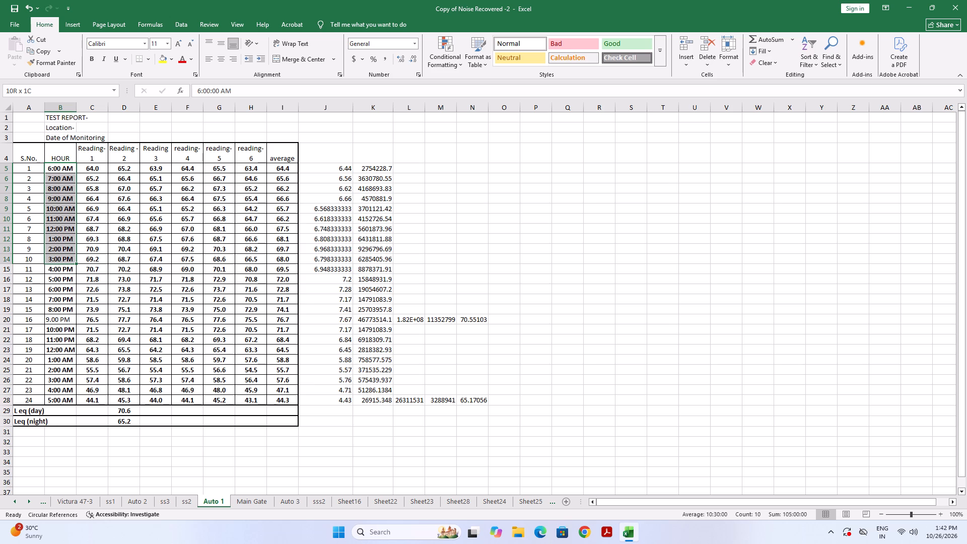
{"action": "left_click_drag", "start_coordinate": [65, 254], "coordinate": [65, 250]}
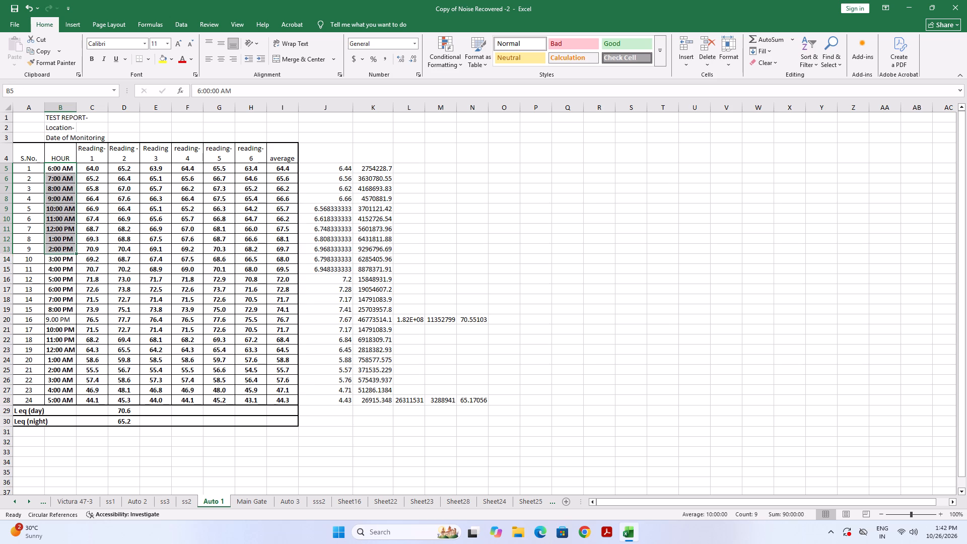
{"action": "right_click", "coordinate": [65, 250]}
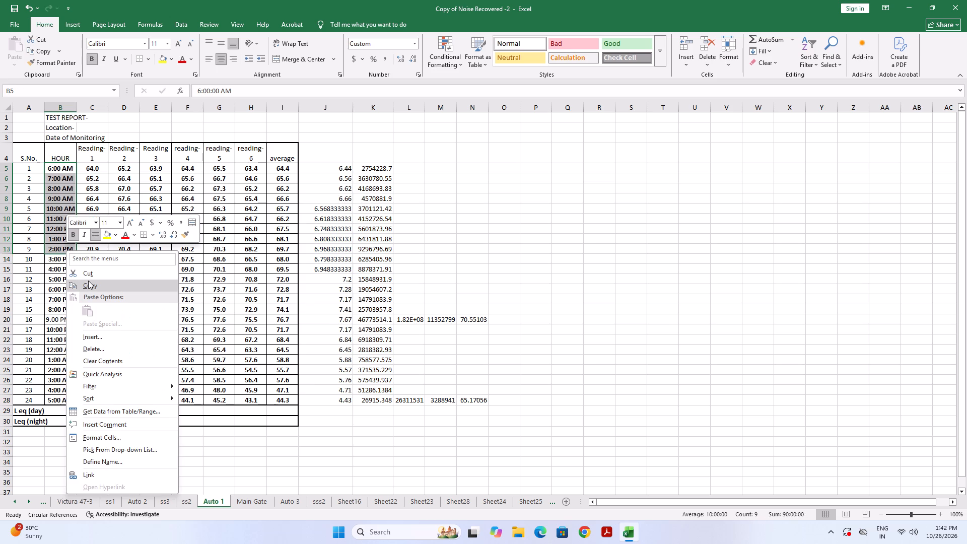
{"action": "left_click", "coordinate": [101, 286]}
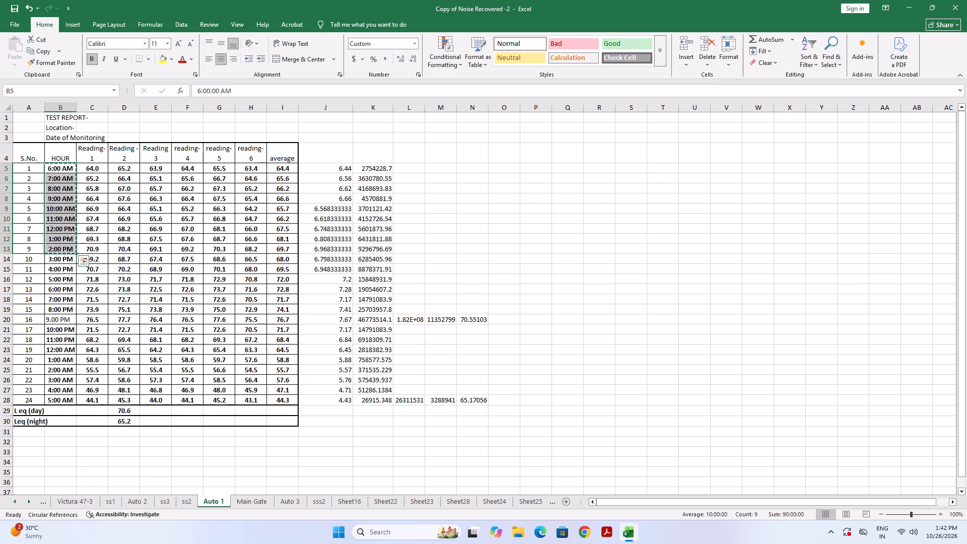
{"action": "left_click", "coordinate": [294, 506]}
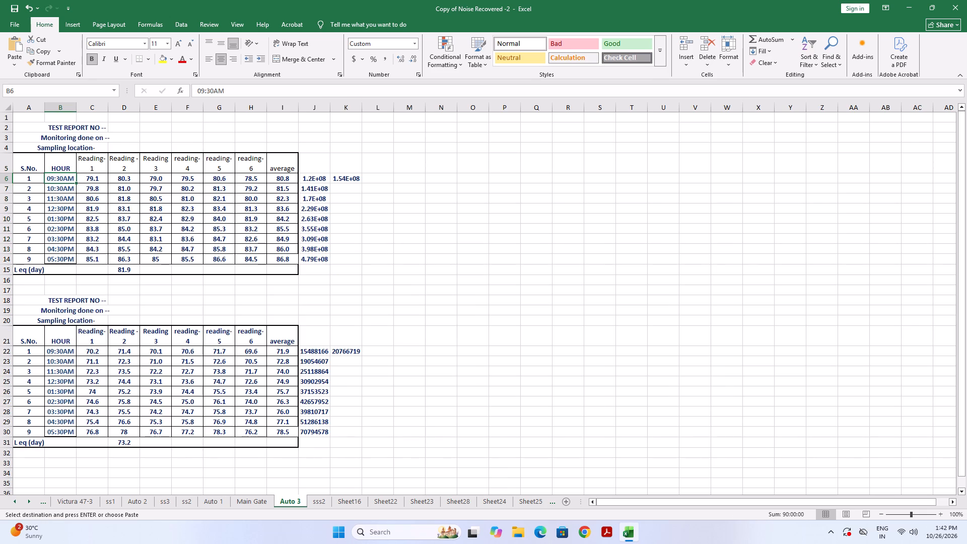
{"action": "left_click_drag", "start_coordinate": [57, 179], "coordinate": [59, 257]}
{"action": "right_click", "coordinate": [59, 257]}
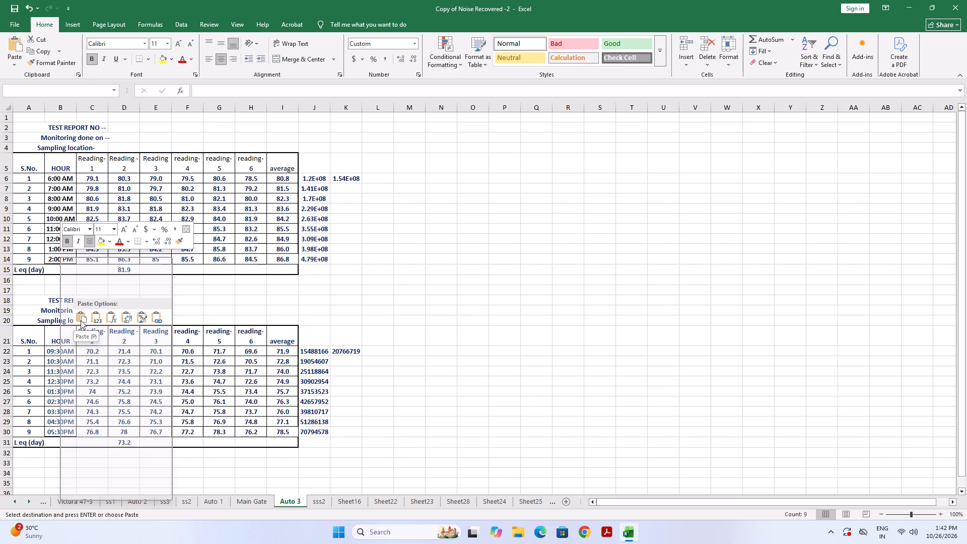
{"action": "left_click", "coordinate": [81, 320]}
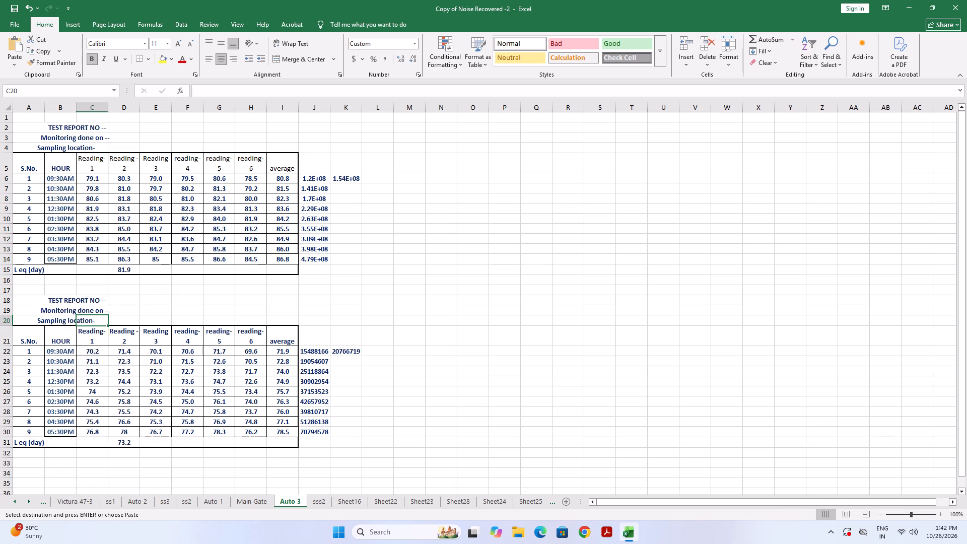
{"action": "left_click_drag", "start_coordinate": [59, 180], "coordinate": [60, 253]}
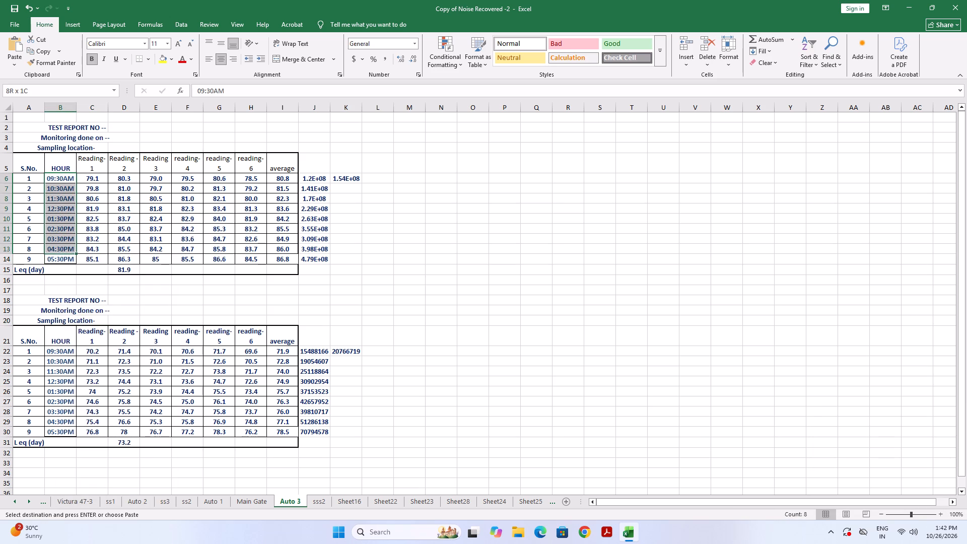
{"action": "left_click_drag", "start_coordinate": [60, 253], "coordinate": [61, 257]}
{"action": "right_click", "coordinate": [61, 257]}
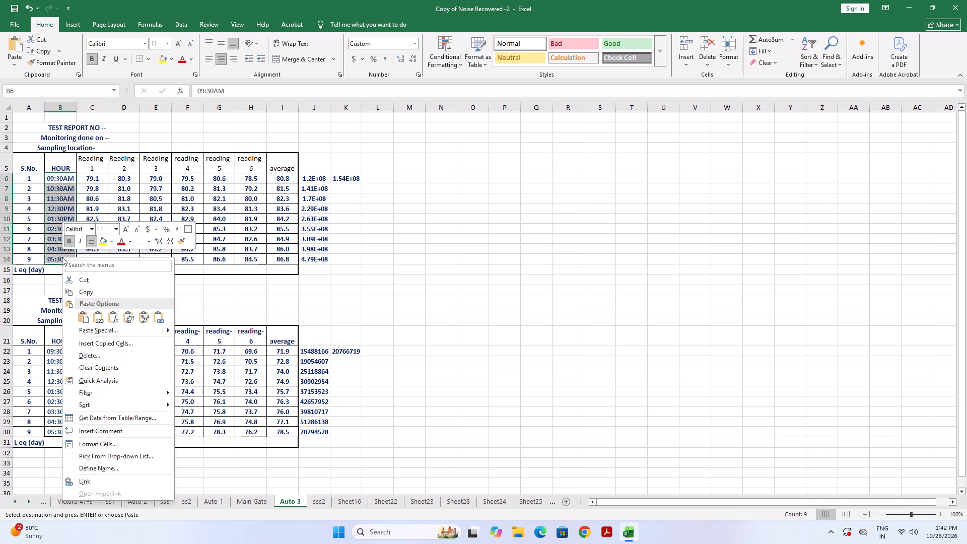
{"action": "left_click", "coordinate": [98, 312]}
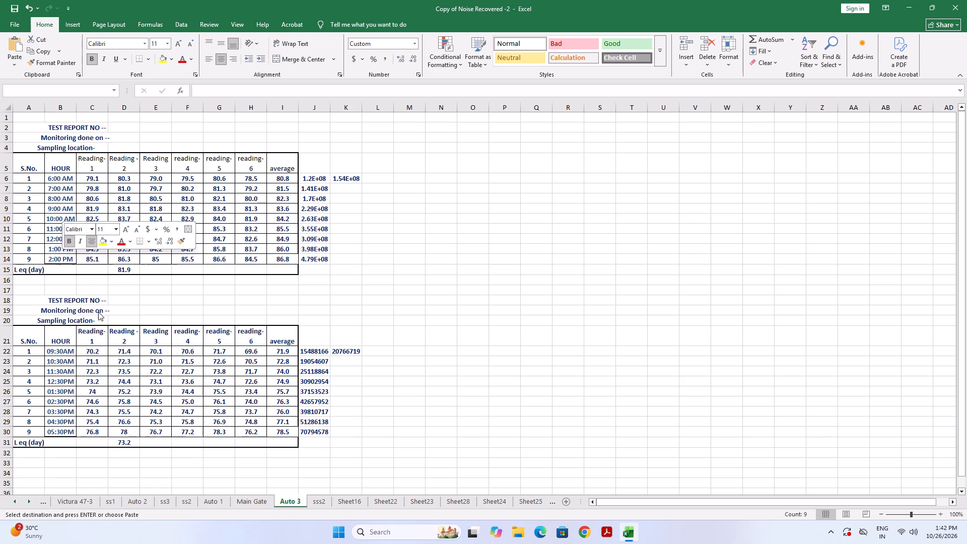
{"action": "left_click", "coordinate": [359, 295]}
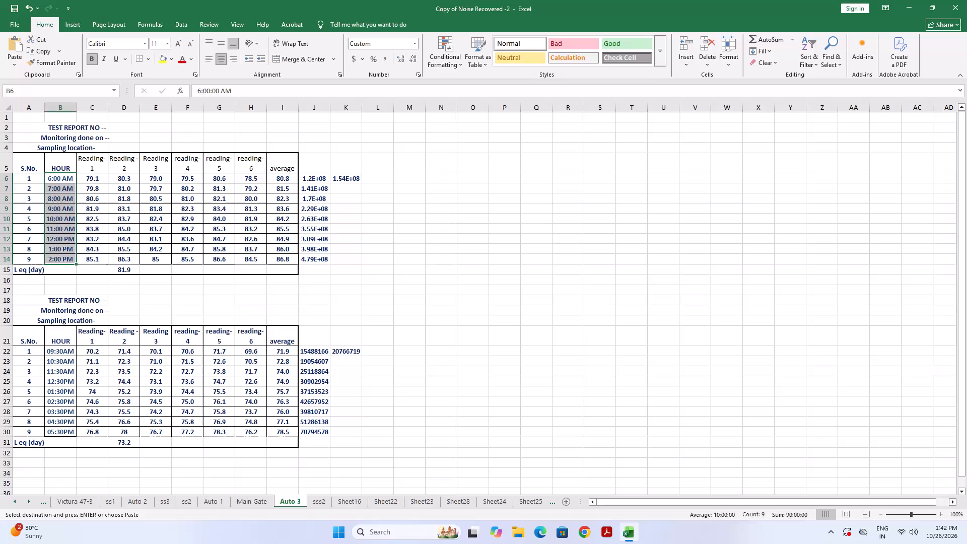
Save the workbook with the first Auto 3 table's new hours.
{"action": "left_click", "coordinate": [13, 7]}
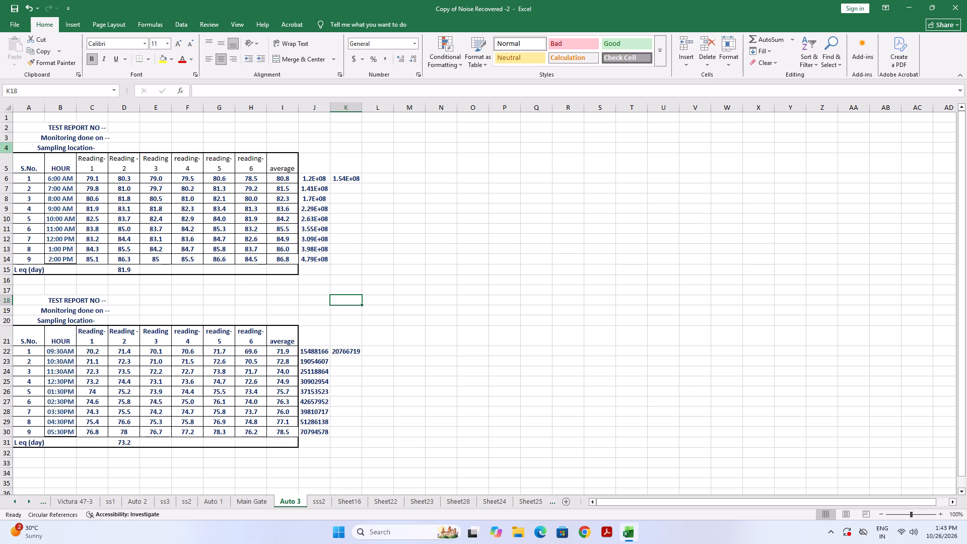
{"action": "left_click", "coordinate": [14, 8]}
Copy the 2:00 PM to 10:00 PM hours (B13:B21) from Auto 1 and paste them with formatting into Auto 3's second HOUR column, B22:B30.
{"action": "left_click", "coordinate": [216, 500]}
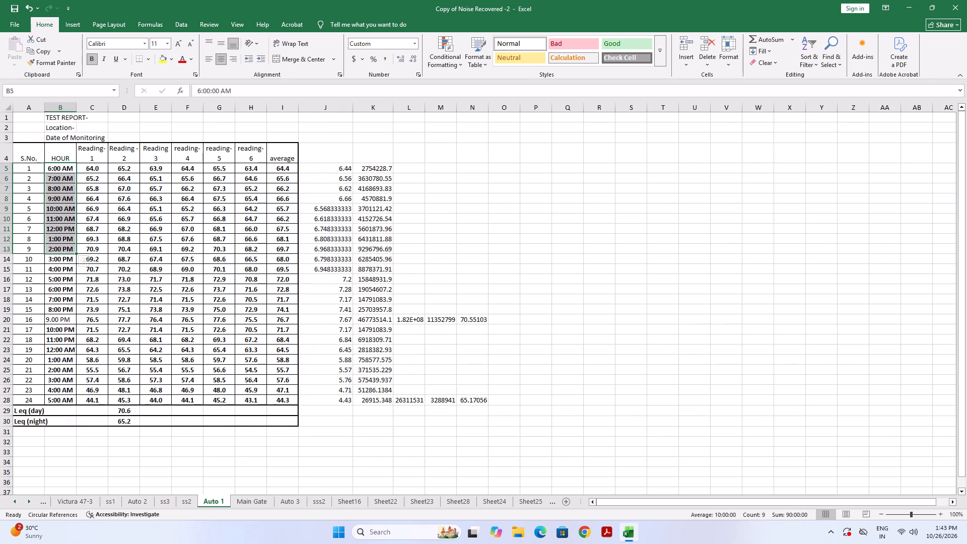
{"action": "left_click", "coordinate": [565, 305]}
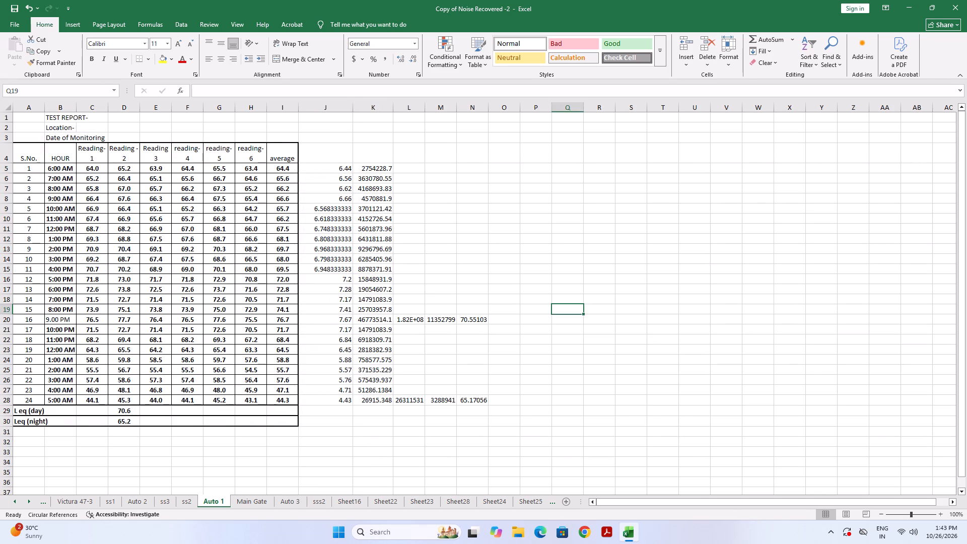
{"action": "left_click_drag", "start_coordinate": [53, 253], "coordinate": [56, 329]}
{"action": "right_click", "coordinate": [56, 329]}
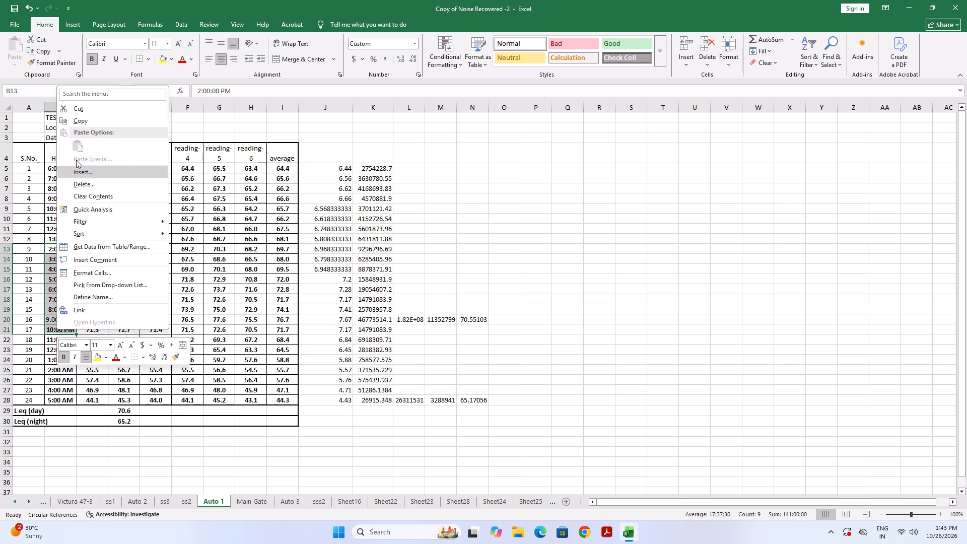
{"action": "left_click", "coordinate": [90, 121]}
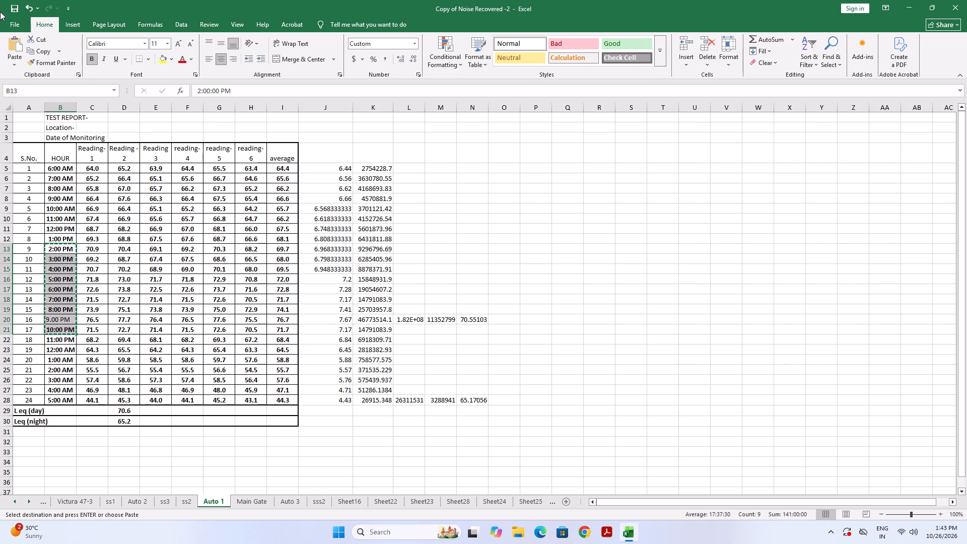
{"action": "left_click", "coordinate": [798, 291]}
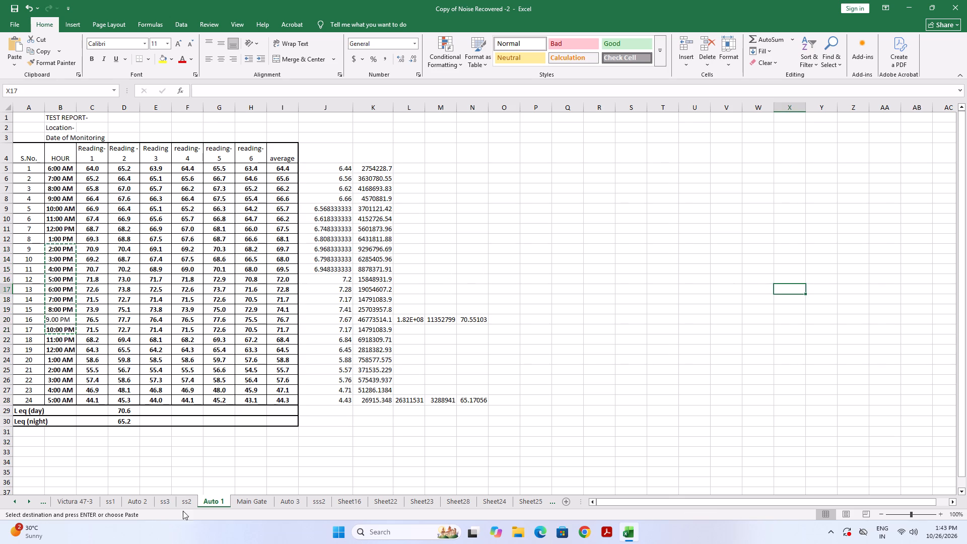
{"action": "left_click", "coordinate": [295, 504]}
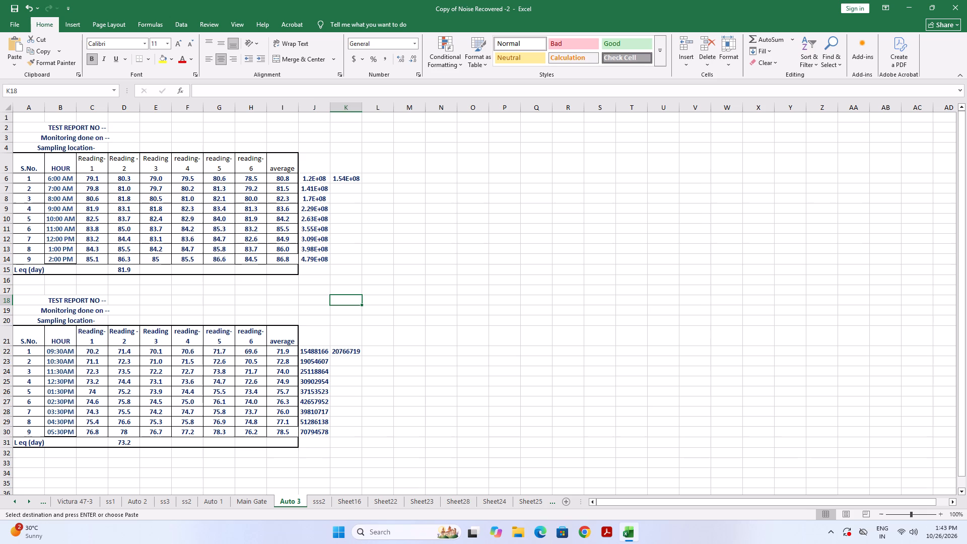
{"action": "left_click_drag", "start_coordinate": [58, 354], "coordinate": [62, 428]}
{"action": "right_click", "coordinate": [62, 428]}
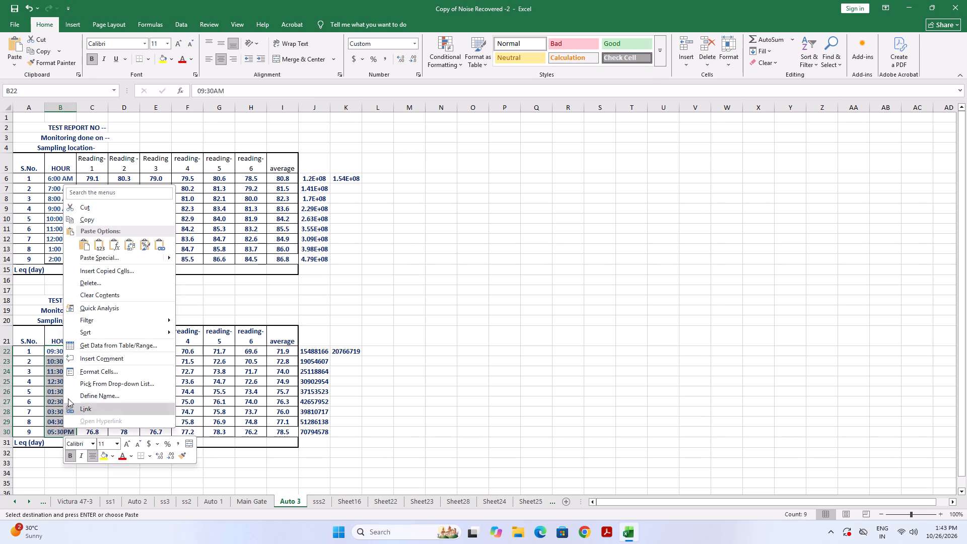
{"action": "left_click", "coordinate": [100, 244]}
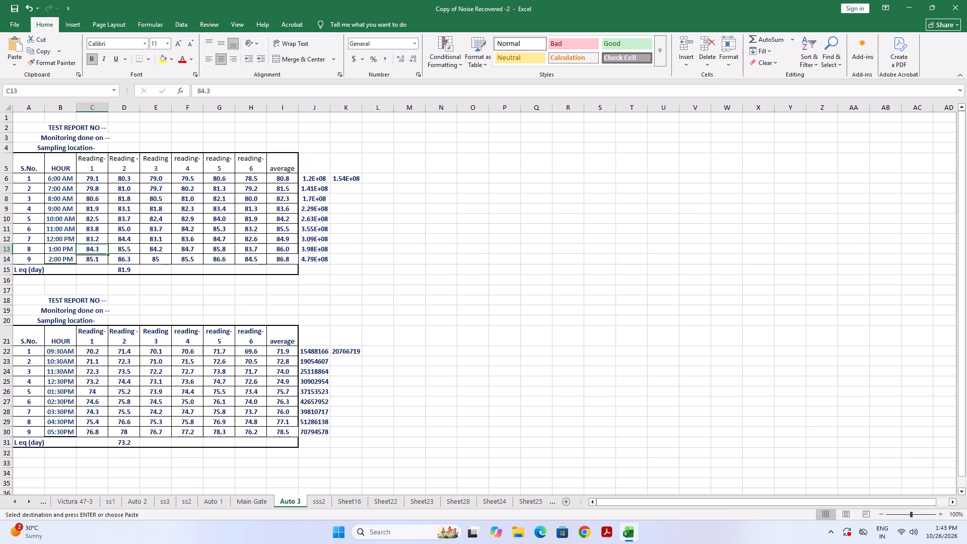
{"action": "left_click", "coordinate": [498, 274]}
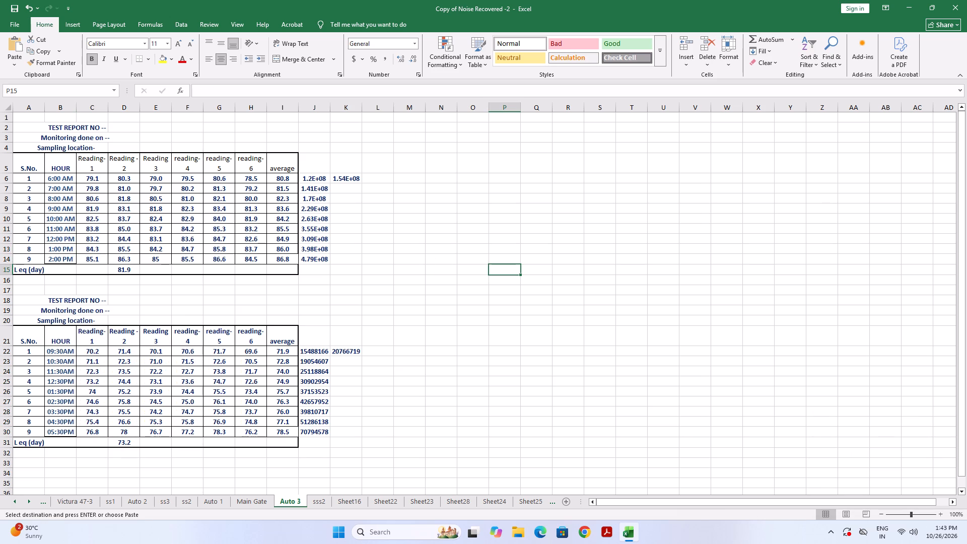
{"action": "left_click_drag", "start_coordinate": [65, 349], "coordinate": [65, 365]}
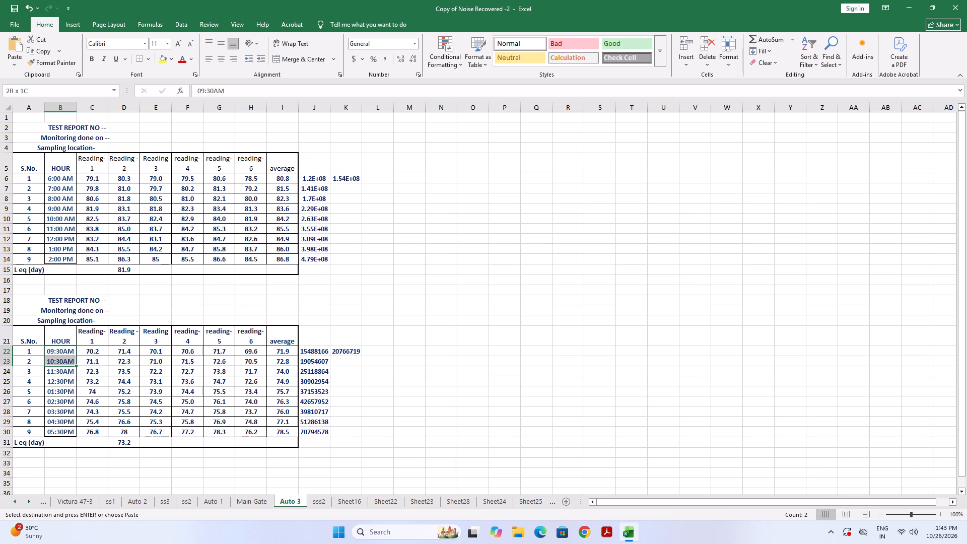
{"action": "left_click_drag", "start_coordinate": [65, 365], "coordinate": [68, 419]}
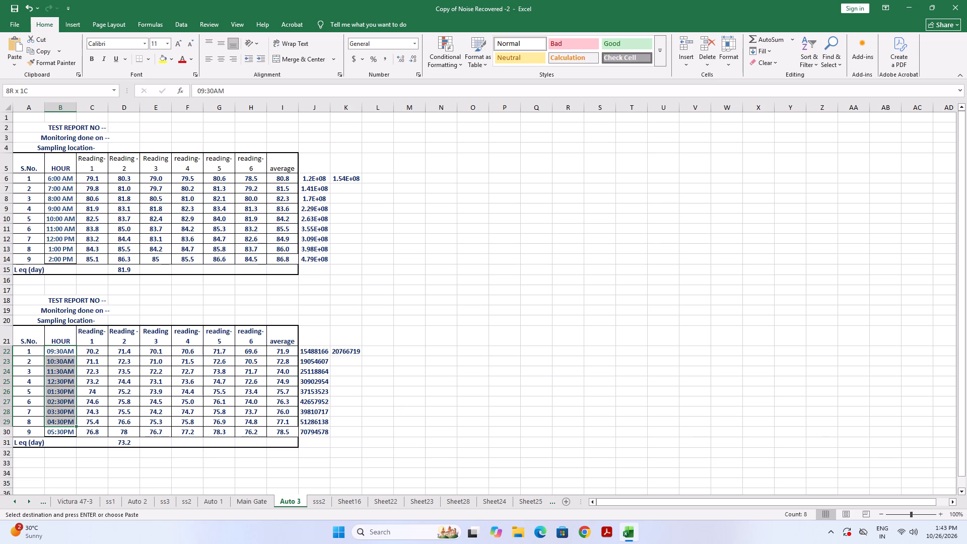
{"action": "left_click_drag", "start_coordinate": [68, 419], "coordinate": [68, 433]}
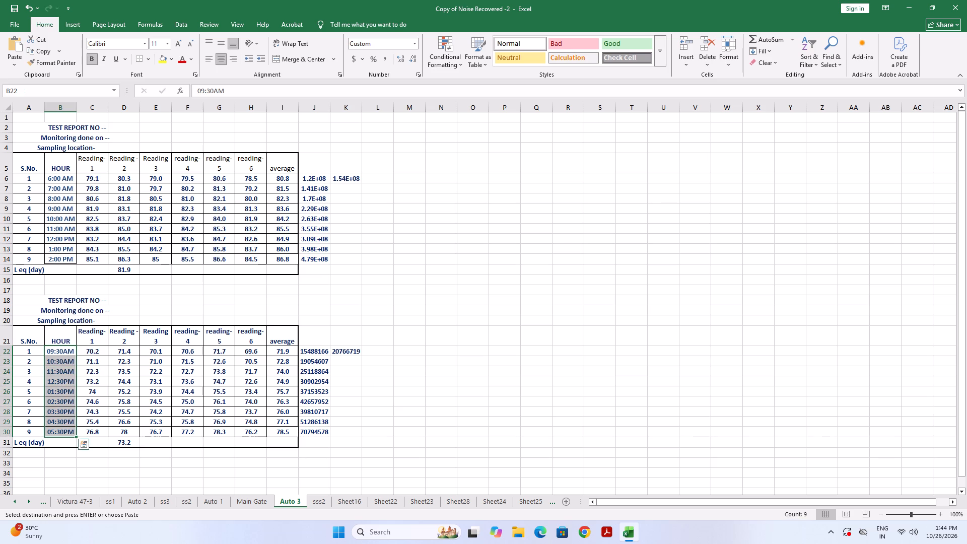
{"action": "right_click", "coordinate": [68, 430]}
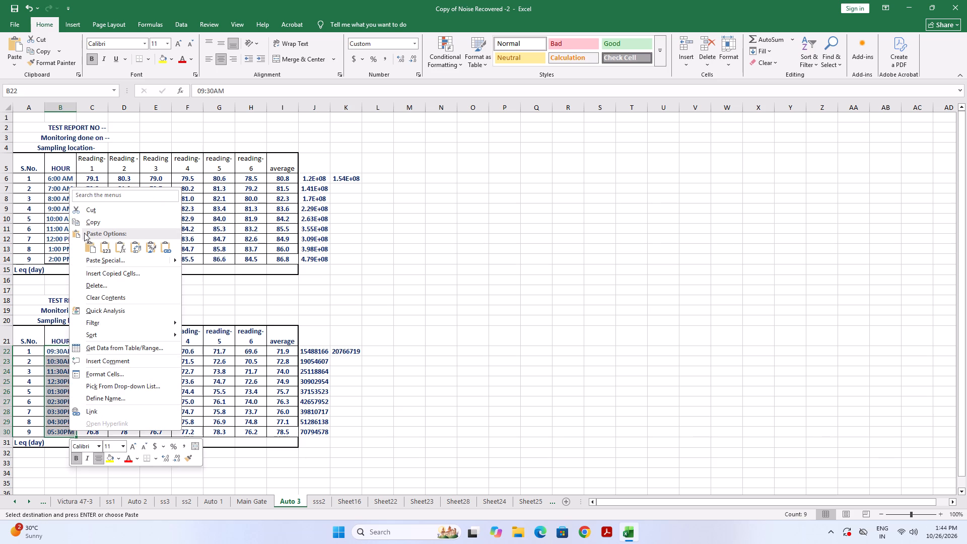
{"action": "left_click", "coordinate": [86, 244]}
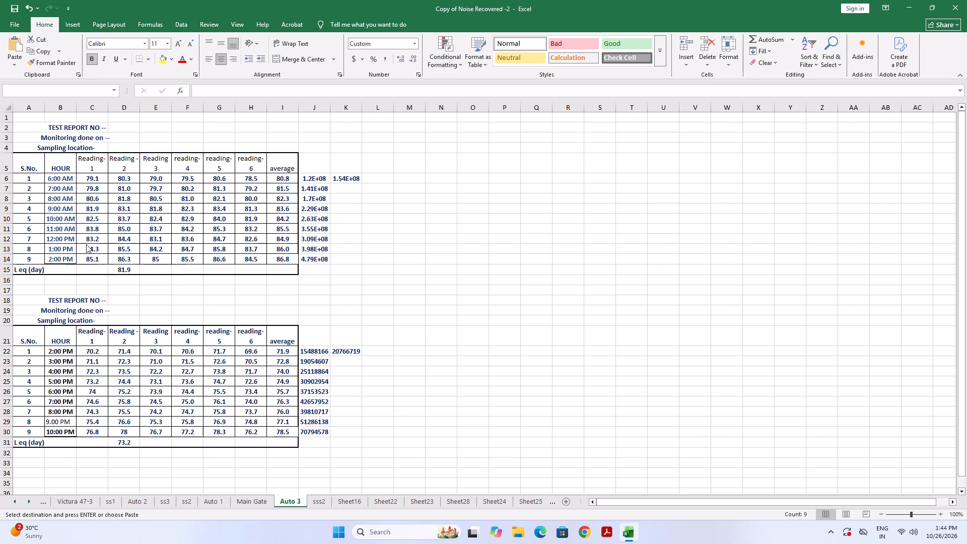
{"action": "left_click", "coordinate": [576, 370]}
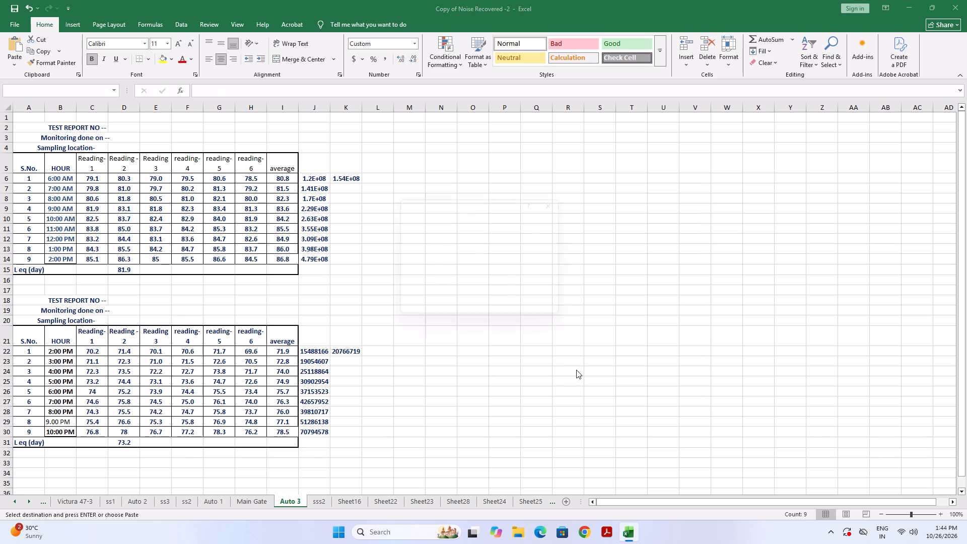
{"action": "left_click", "coordinate": [552, 302]}
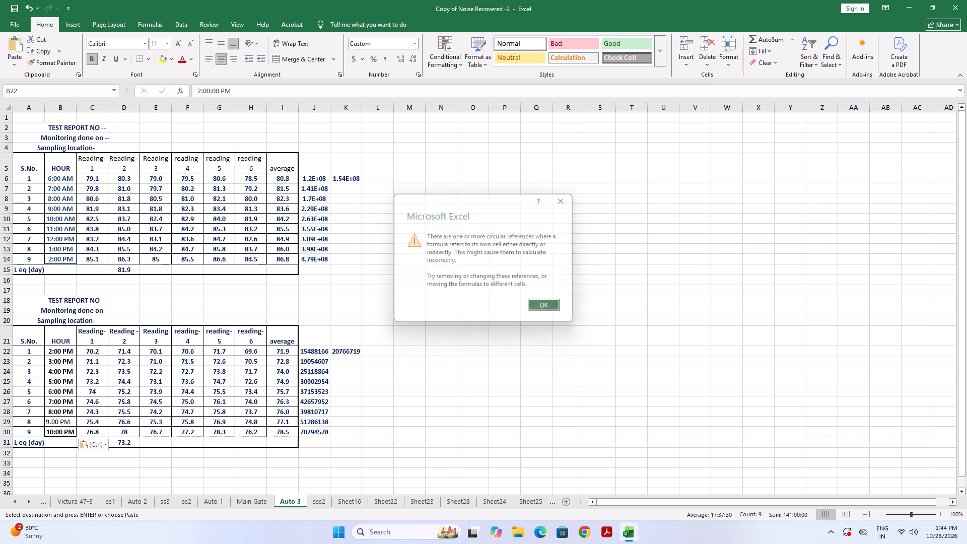
Change the HOUR entry for S.No. 1 in Auto 3's second table (cell B22) to 2:10 PM.
{"action": "left_click", "coordinate": [67, 354]}
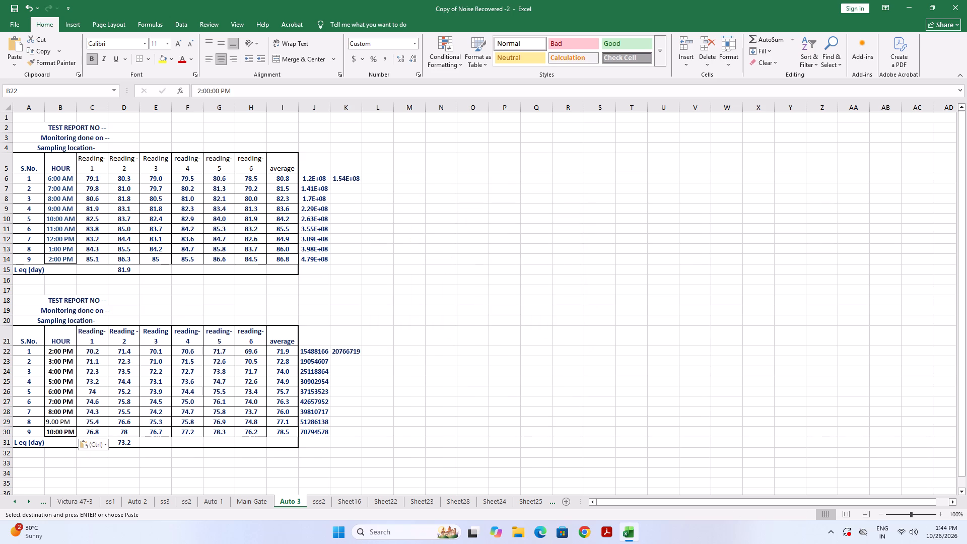
{"action": "left_click", "coordinate": [205, 90]}
{"action": "key", "text": "BackSpace"}
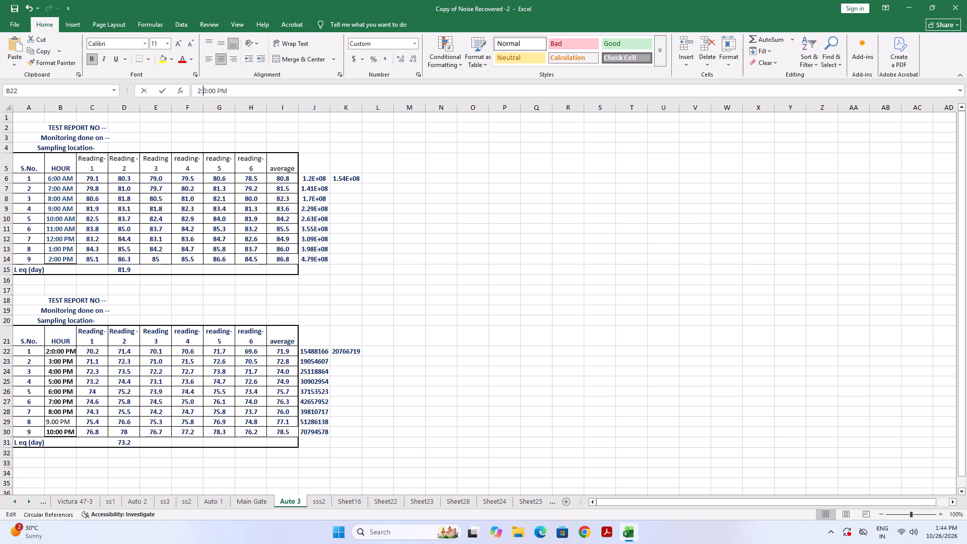
{"action": "key", "text": "1"}
{"action": "left_click", "coordinate": [61, 361]}
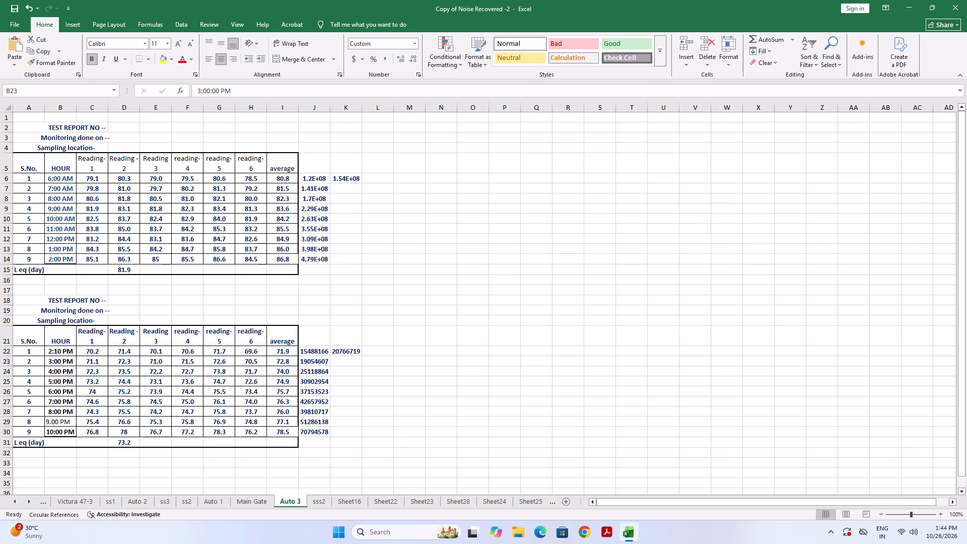
Change the HOUR entries for S.No. 2 and 3 in Auto 3's second table (B23:B24) to 3:10 PM and 4:10 PM.
{"action": "left_click", "coordinate": [206, 91]}
{"action": "key", "text": "BackSpace"}
{"action": "key", "text": "1"}
{"action": "left_click", "coordinate": [53, 373]}
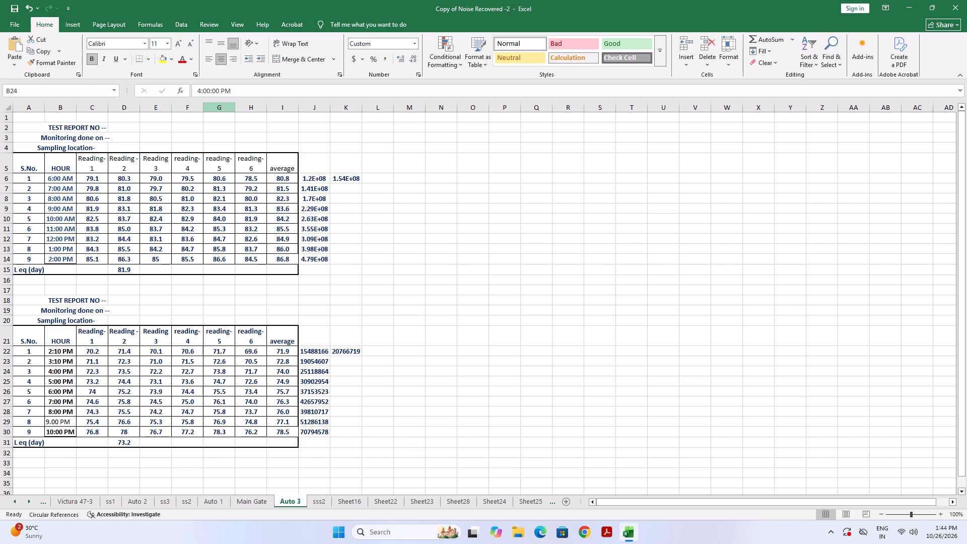
{"action": "left_click", "coordinate": [207, 88]}
{"action": "key", "text": "BackSpace"}
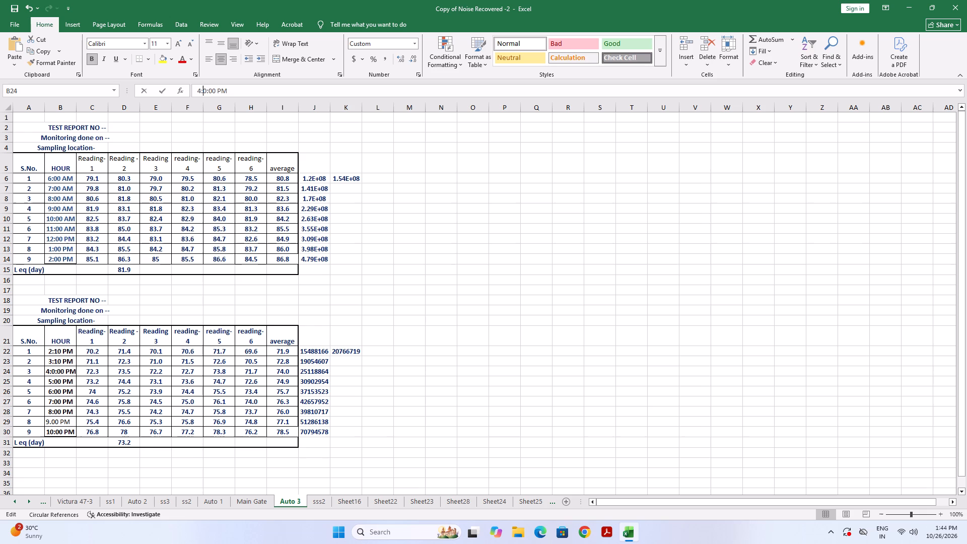
{"action": "key", "text": "1"}
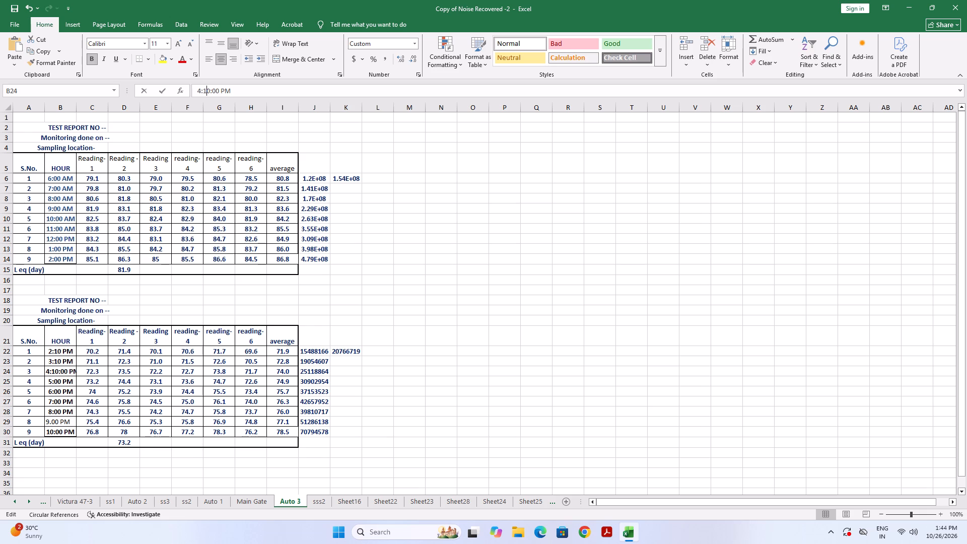
Change the HOUR entries for S.No. 4 and 5 in the second table (B25:B26) to 5:10 PM and 6:10 PM.
{"action": "left_click", "coordinate": [72, 383]}
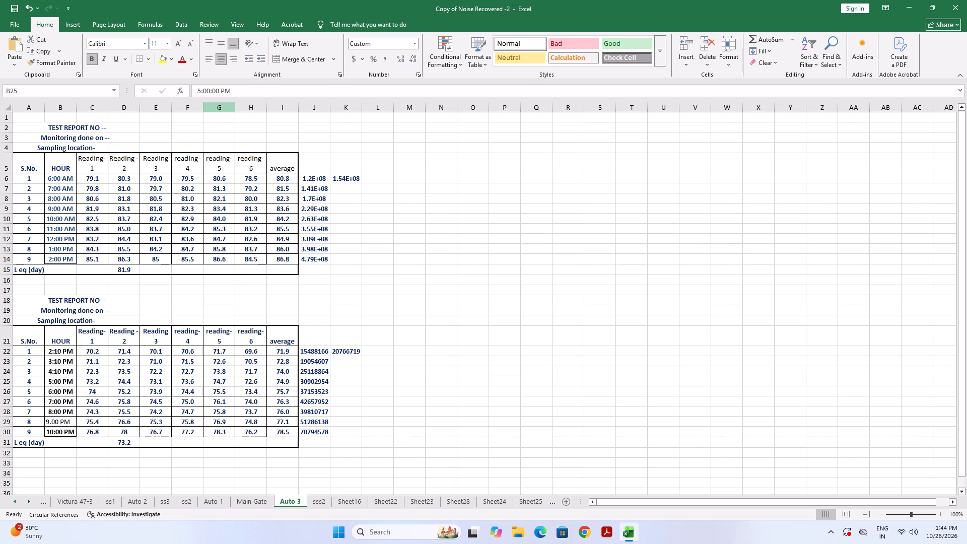
{"action": "left_click", "coordinate": [52, 382]}
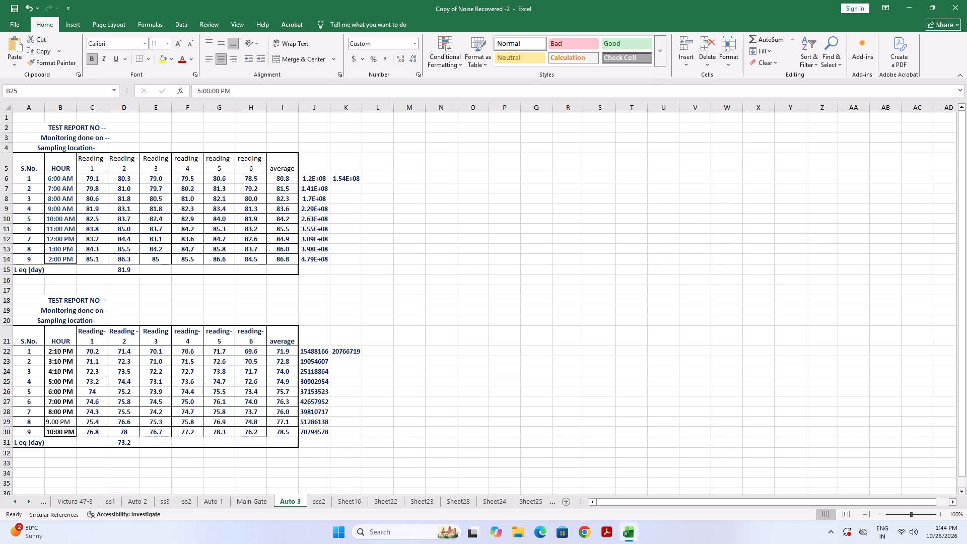
{"action": "left_click", "coordinate": [56, 382]}
{"action": "left_click", "coordinate": [206, 96]}
{"action": "key", "text": "BackSpace"}
{"action": "key", "text": "1"}
{"action": "left_click", "coordinate": [59, 393]}
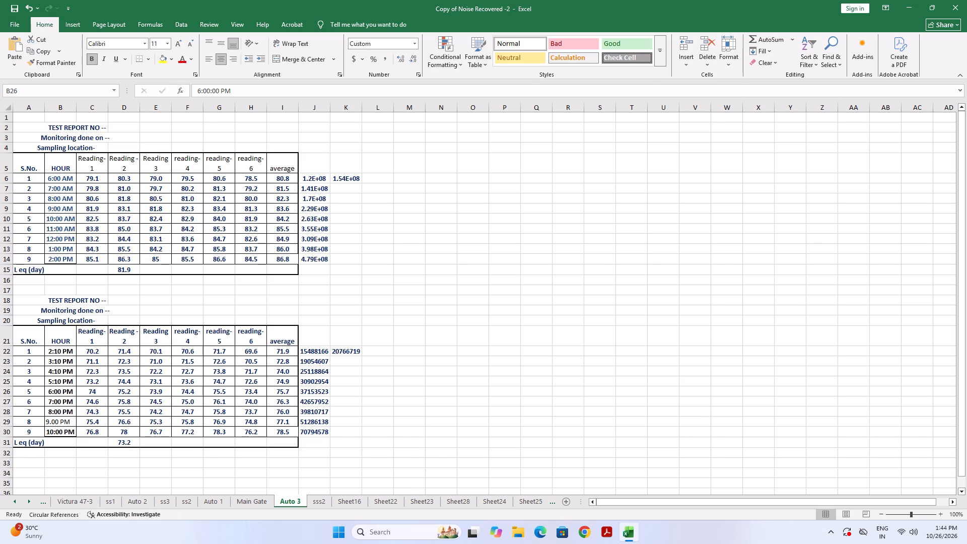
{"action": "left_click", "coordinate": [205, 90]}
{"action": "key", "text": "BackSpace"}
{"action": "key", "text": "1"}
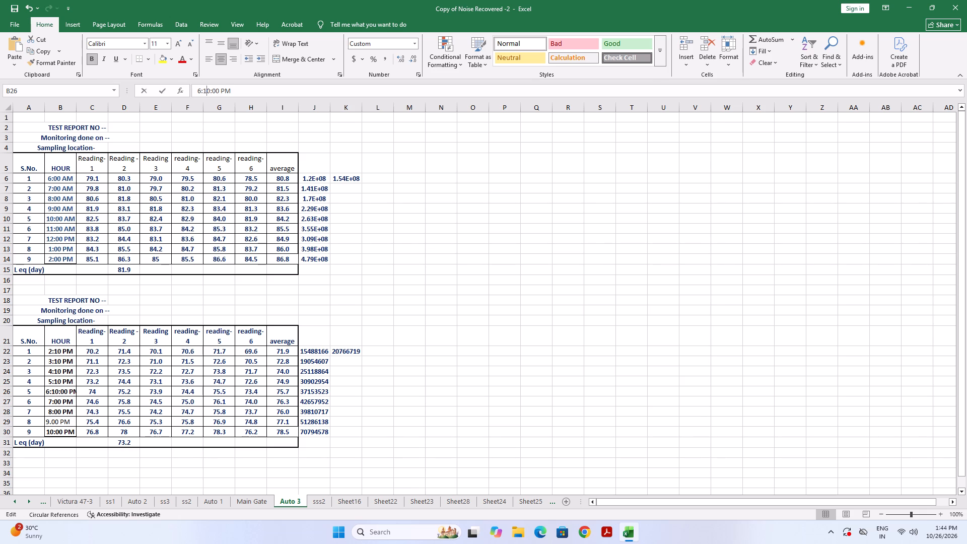
{"action": "left_click", "coordinate": [53, 397]}
{"action": "left_click", "coordinate": [404, 418]}
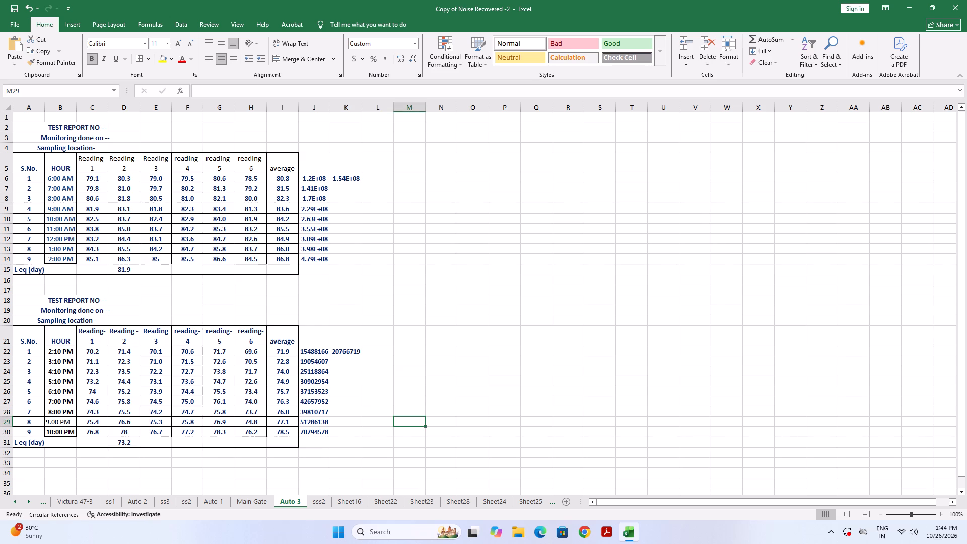
Change the HOUR entries for S.No. 6 and 7 in the second table (B27:B28) to 7:10 PM and 8:10 PM.
{"action": "left_click", "coordinate": [60, 405]}
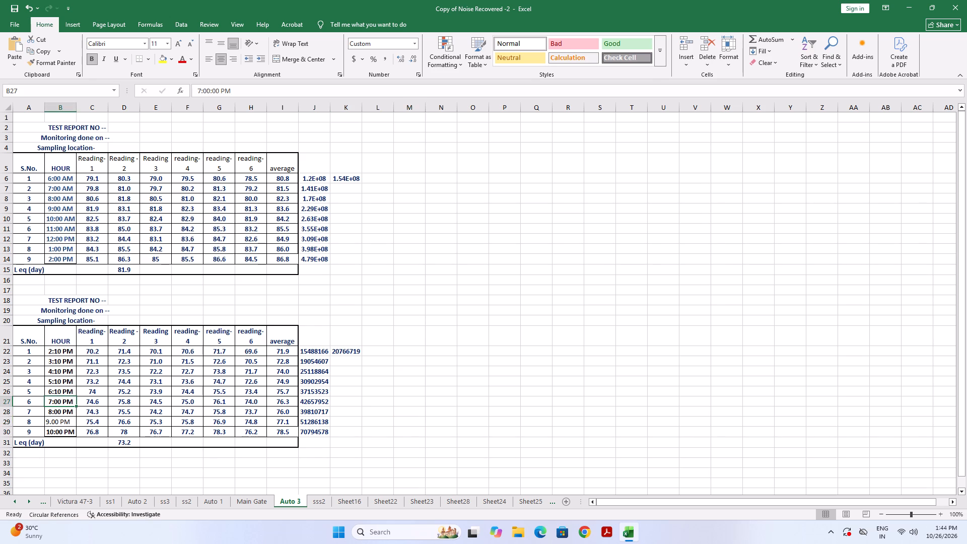
{"action": "left_click", "coordinate": [211, 93]}
{"action": "key", "text": "Left"}
{"action": "key", "text": "BackSpace"}
{"action": "key", "text": "1"}
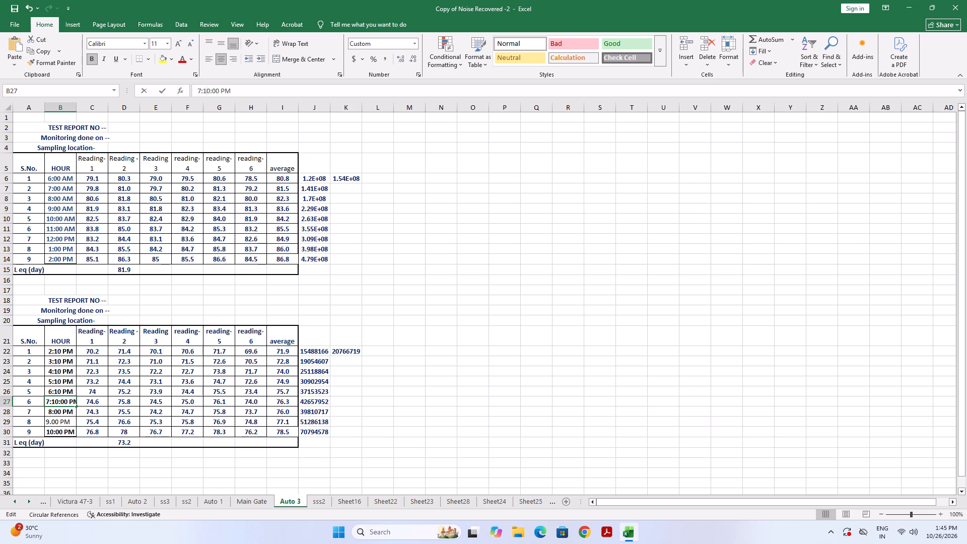
{"action": "left_click", "coordinate": [63, 413]}
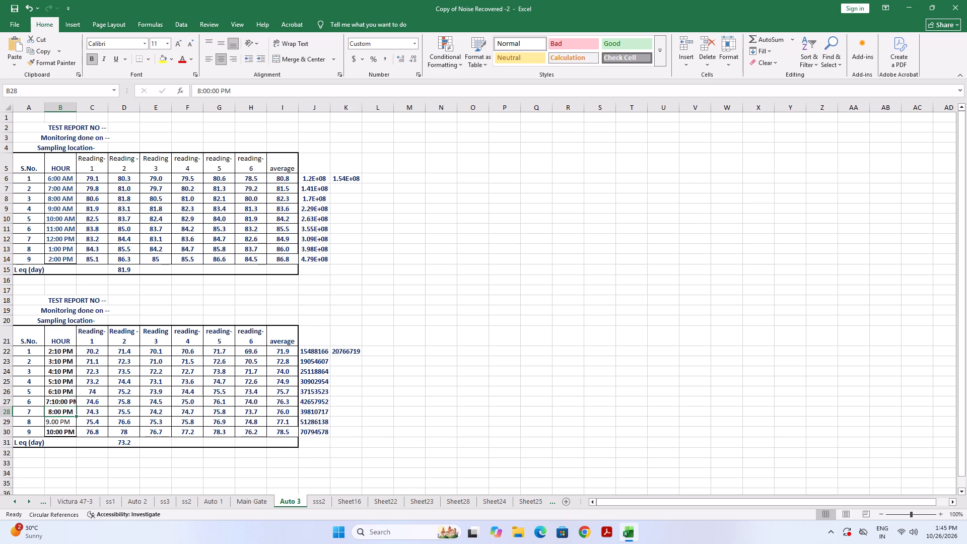
{"action": "left_click", "coordinate": [204, 84]}
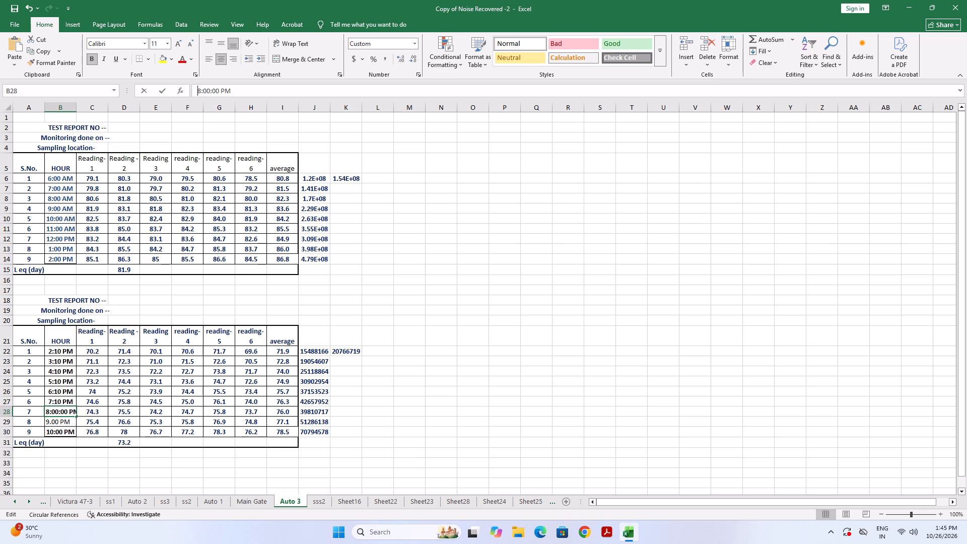
{"action": "key", "text": "Right"}
{"action": "key", "text": "Right"}
{"action": "key", "text": "Right"}
{"action": "key", "text": "BackSpace"}
{"action": "key", "text": "1"}
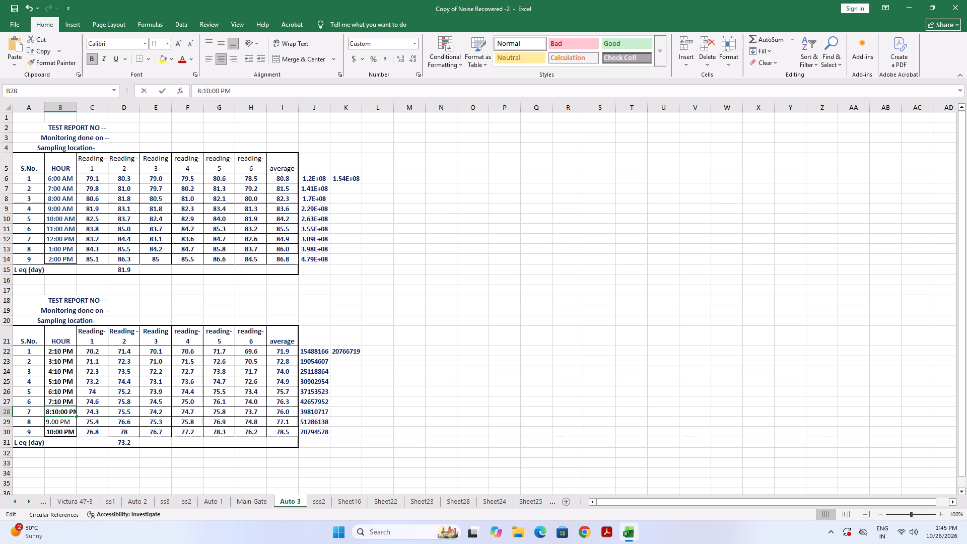
Change the HOUR entries for S.No. 8 and 9 in the second table (B29:B30) to 9.10 PM and 10:10 PM.
{"action": "left_click", "coordinate": [61, 421]}
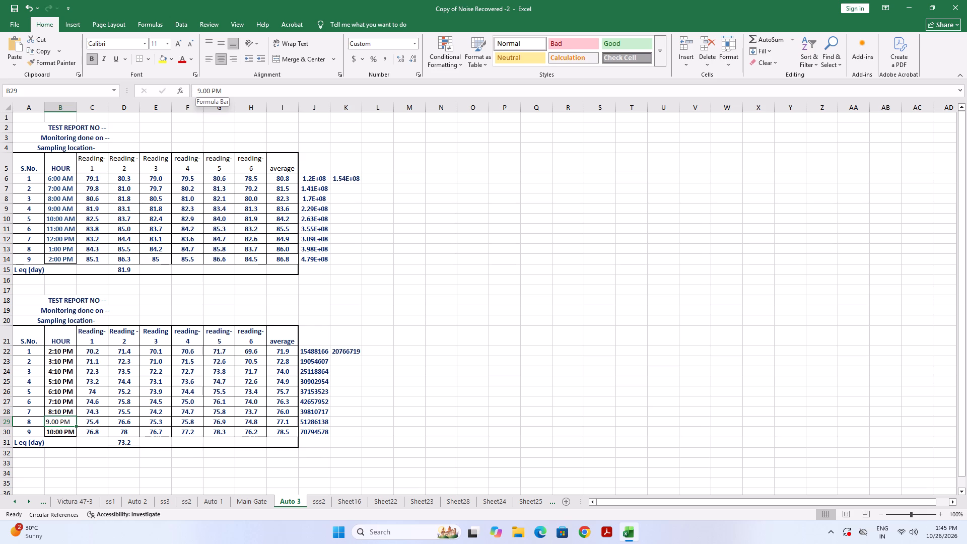
{"action": "left_click", "coordinate": [208, 86]}
{"action": "key", "text": "BackSpace"}
{"action": "key", "text": "1"}
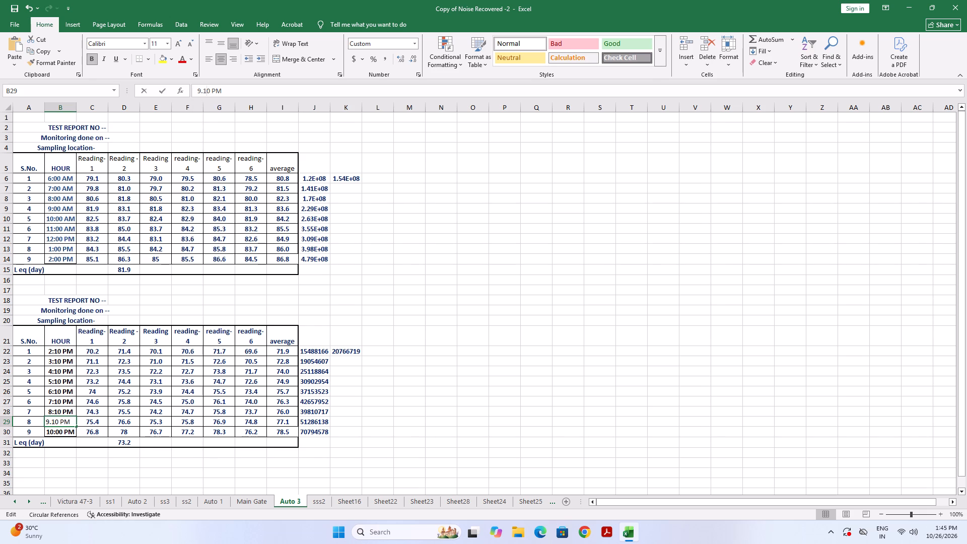
{"action": "left_click", "coordinate": [65, 435]}
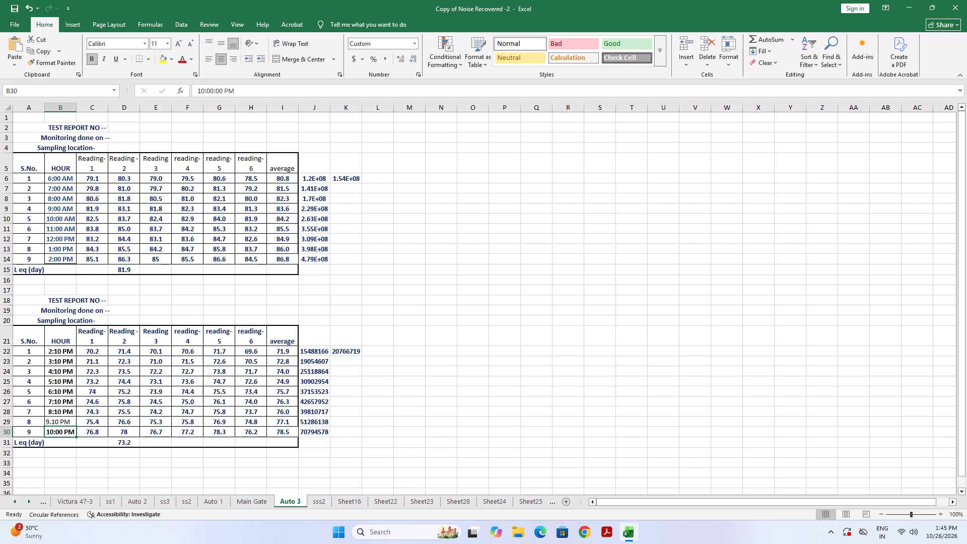
{"action": "left_click", "coordinate": [211, 93]}
{"action": "key", "text": "BackSpace"}
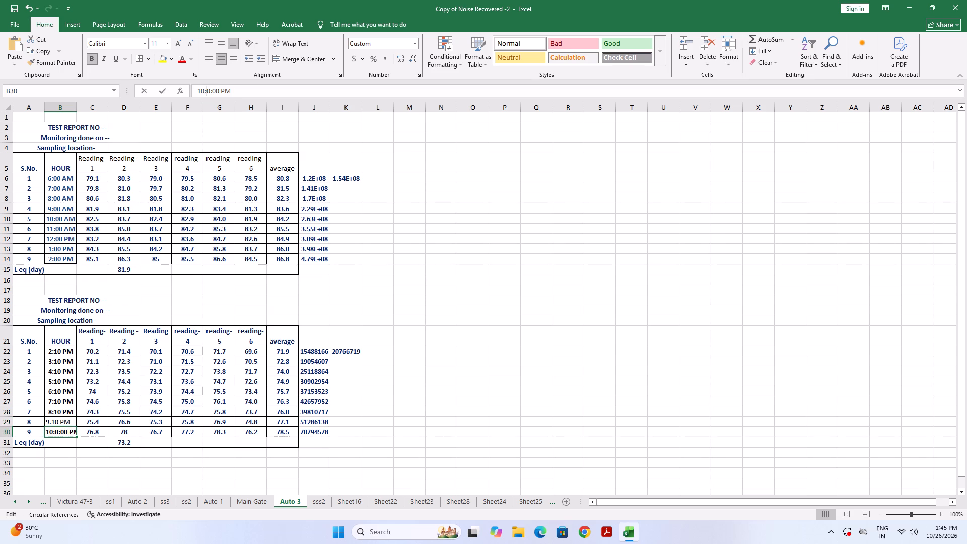
{"action": "key", "text": "1"}
{"action": "left_click", "coordinate": [67, 420]}
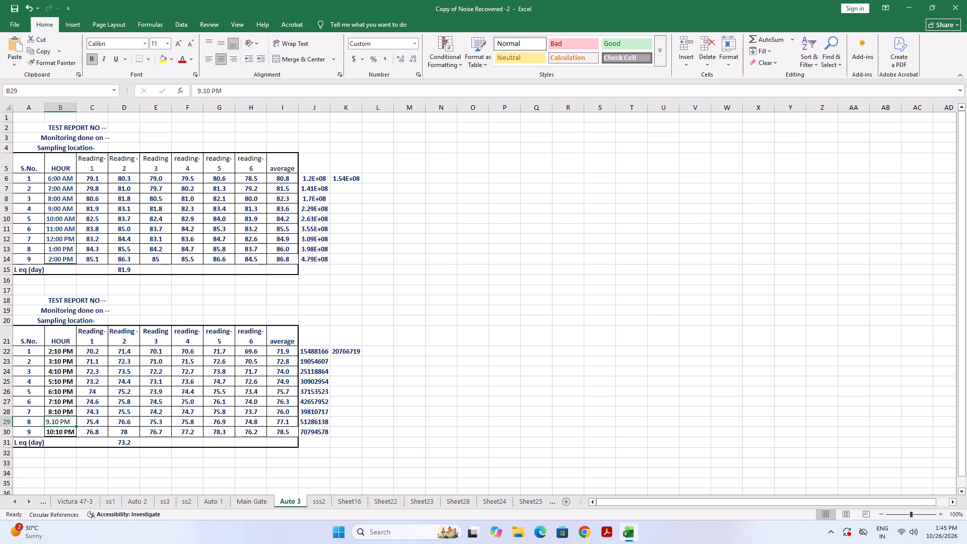
Save the workbook with the second Auto 3 table's adjusted hours.
{"action": "left_click", "coordinate": [92, 353]}
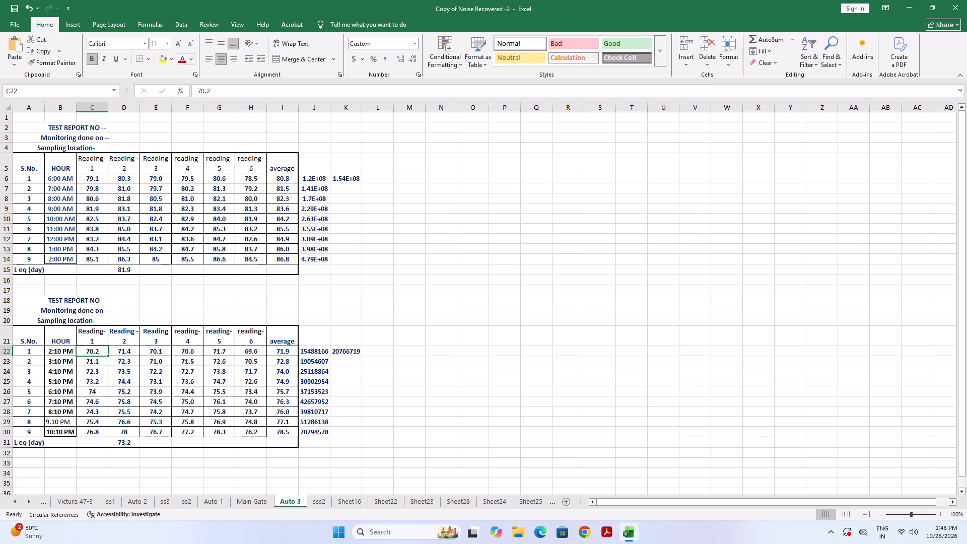
{"action": "left_click", "coordinate": [97, 180]}
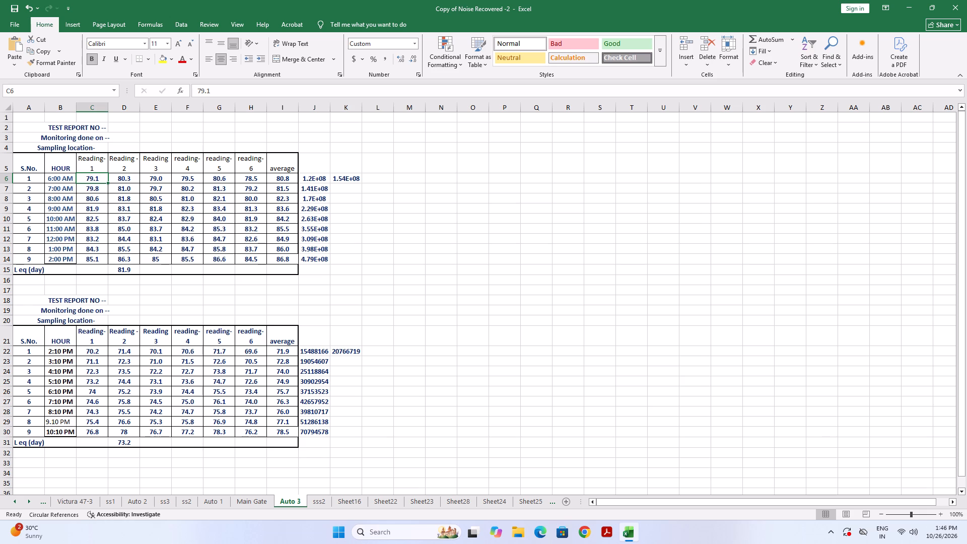
{"action": "left_click", "coordinate": [11, 6]}
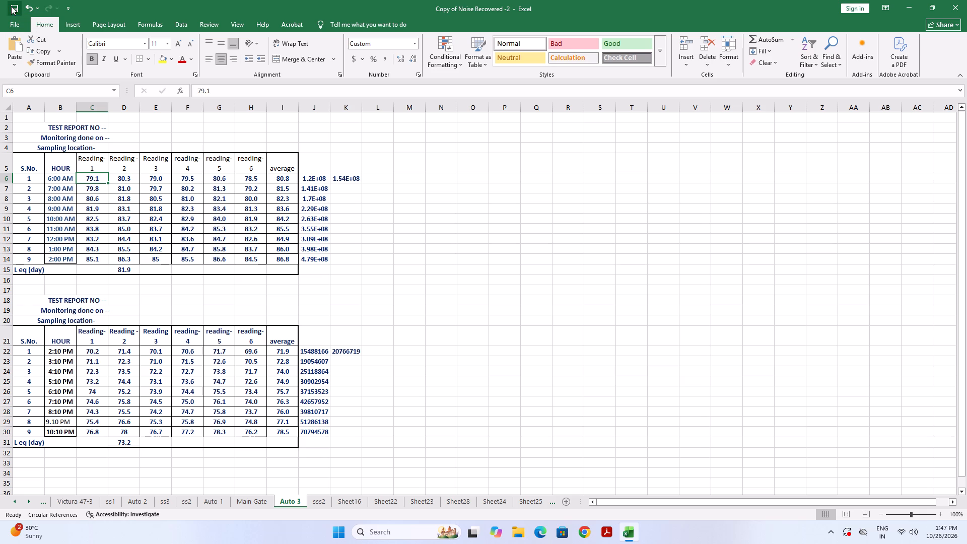